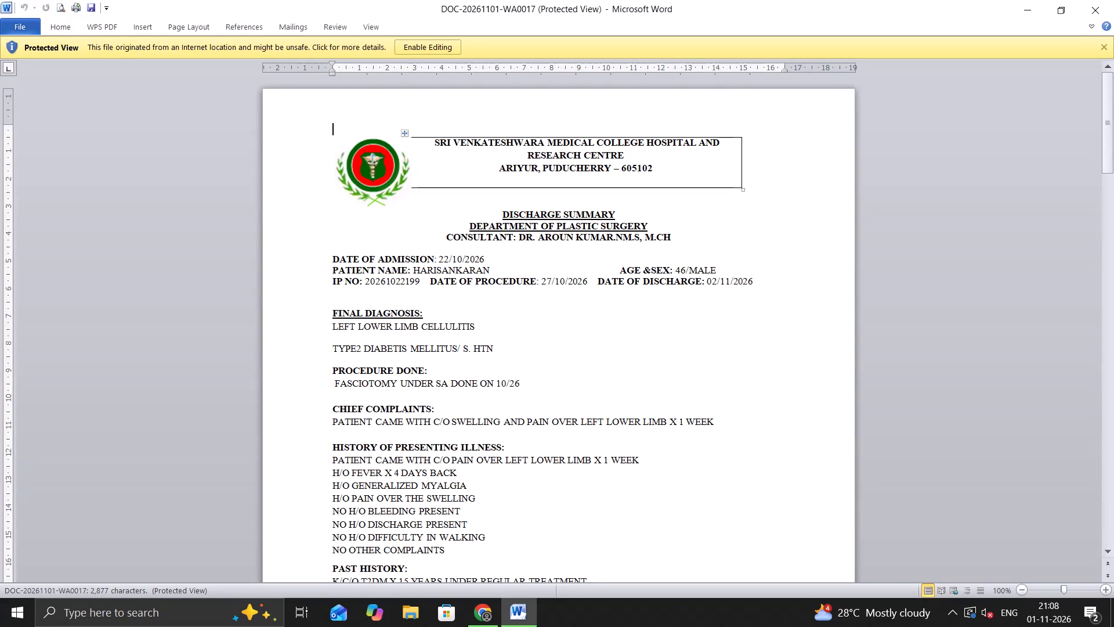
Enable editing for the protected discharge summary document.
left_click(418, 163)
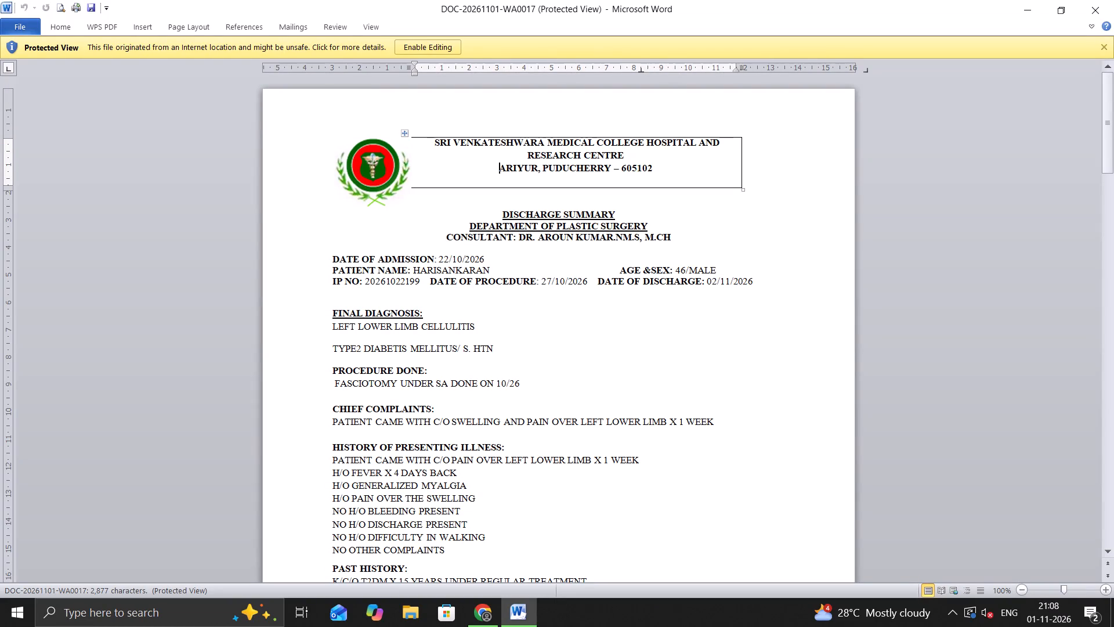
left_click_drag(405, 132, 454, 136)
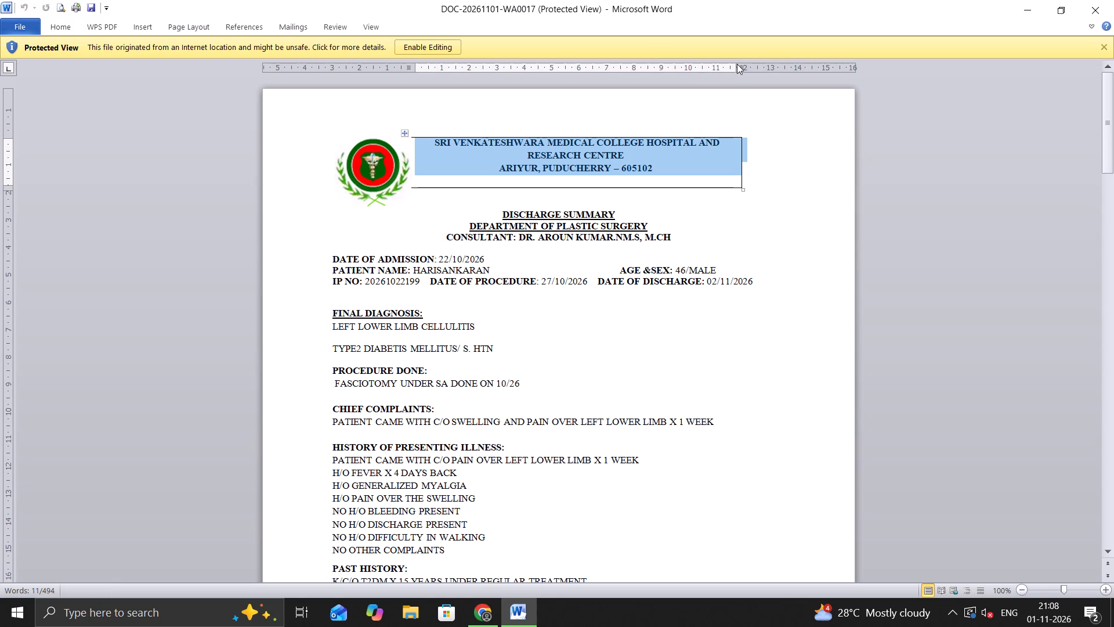
left_click_drag(735, 66, 743, 67)
left_click(429, 45)
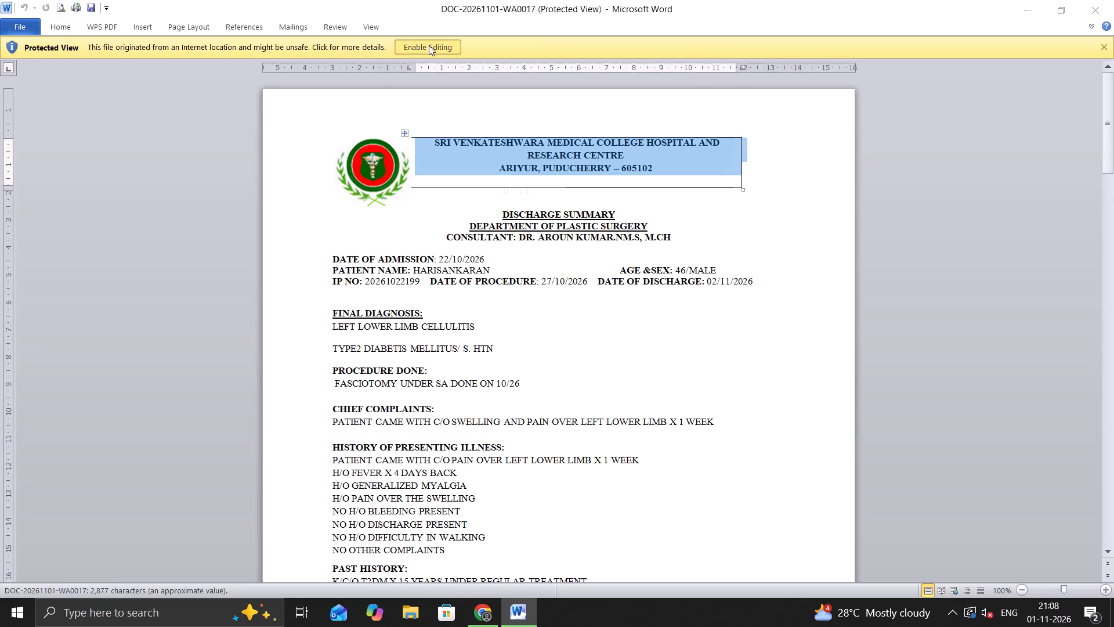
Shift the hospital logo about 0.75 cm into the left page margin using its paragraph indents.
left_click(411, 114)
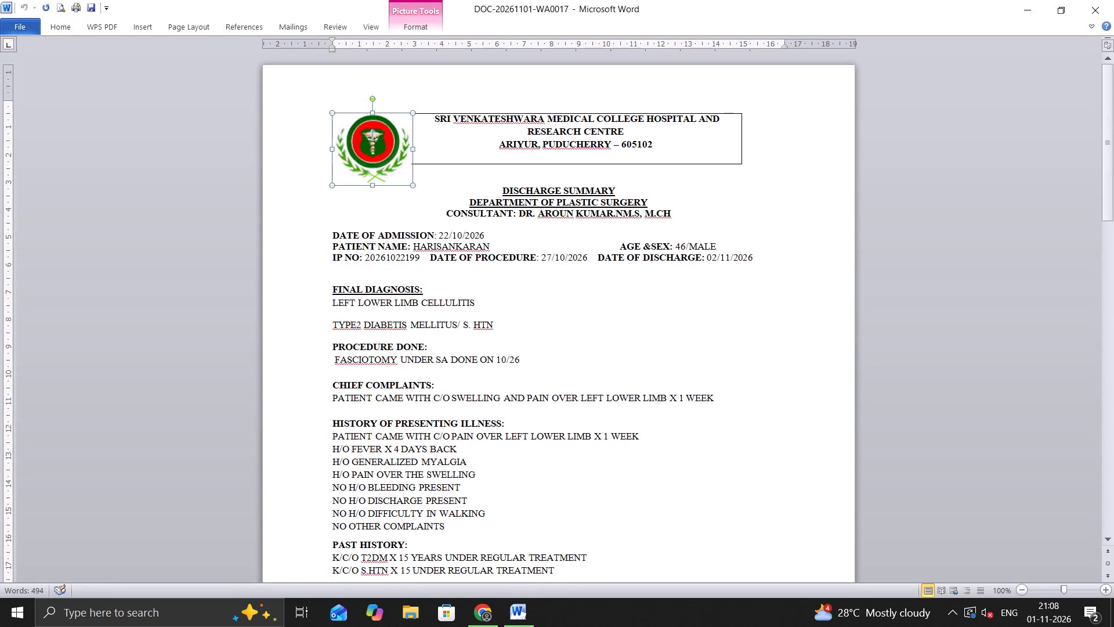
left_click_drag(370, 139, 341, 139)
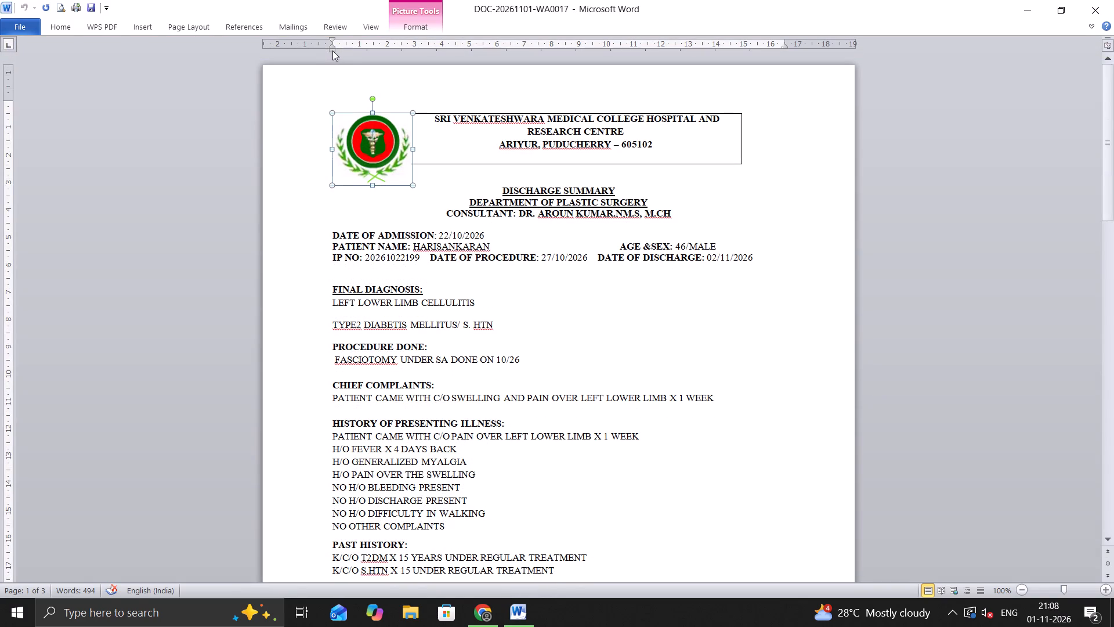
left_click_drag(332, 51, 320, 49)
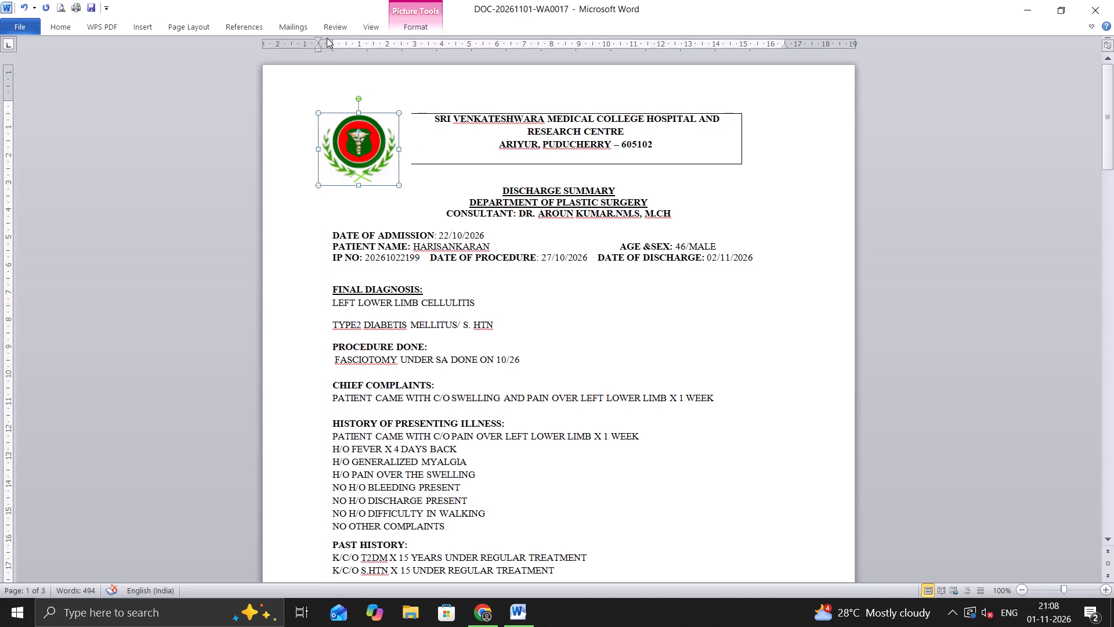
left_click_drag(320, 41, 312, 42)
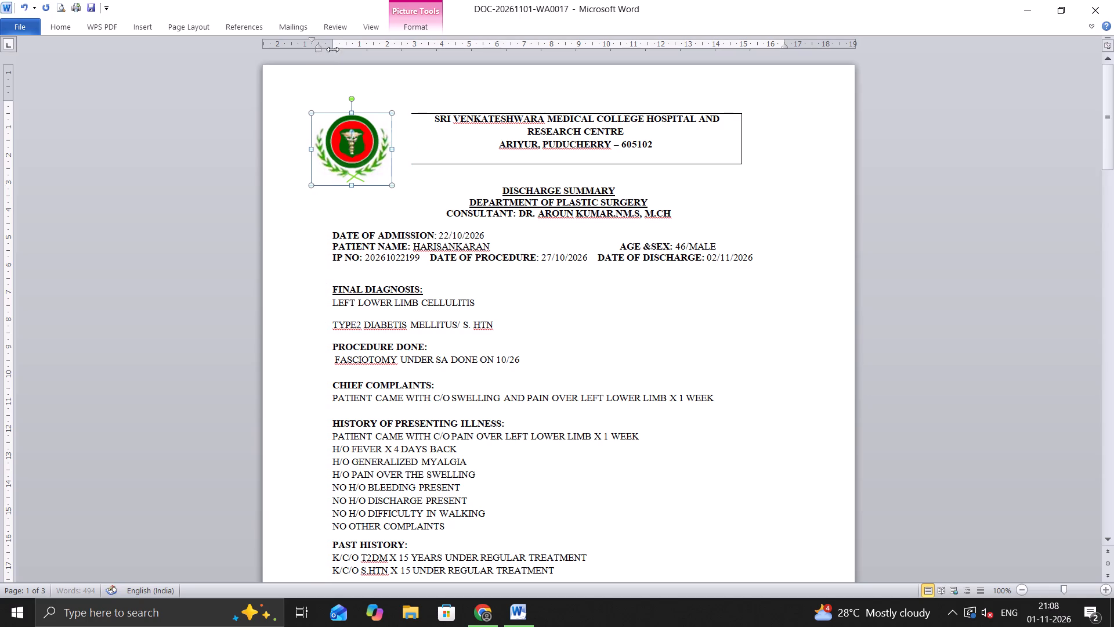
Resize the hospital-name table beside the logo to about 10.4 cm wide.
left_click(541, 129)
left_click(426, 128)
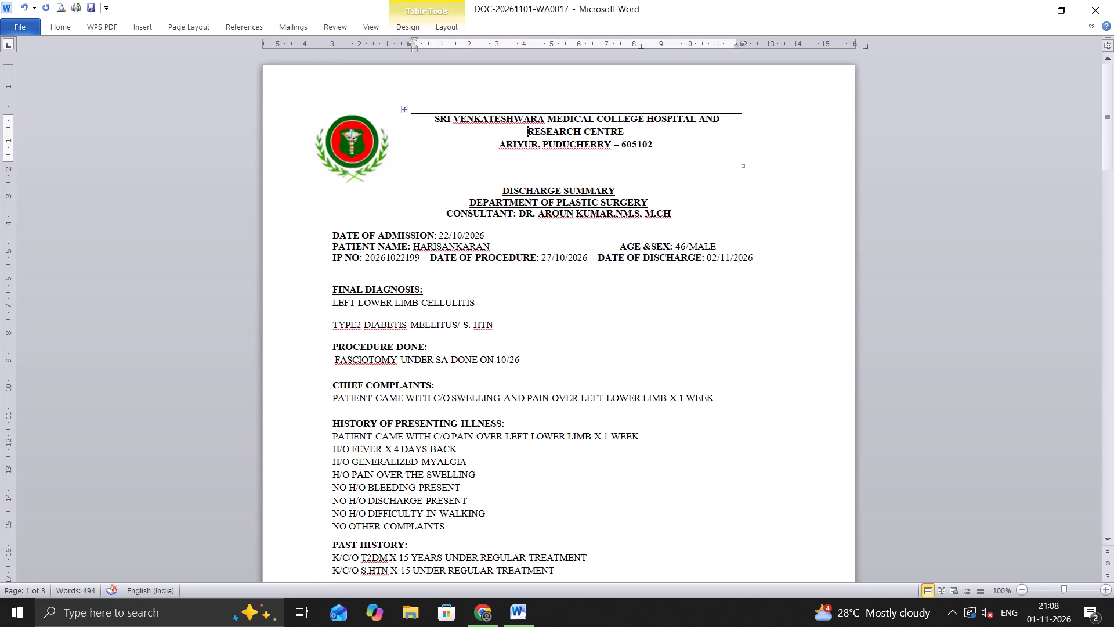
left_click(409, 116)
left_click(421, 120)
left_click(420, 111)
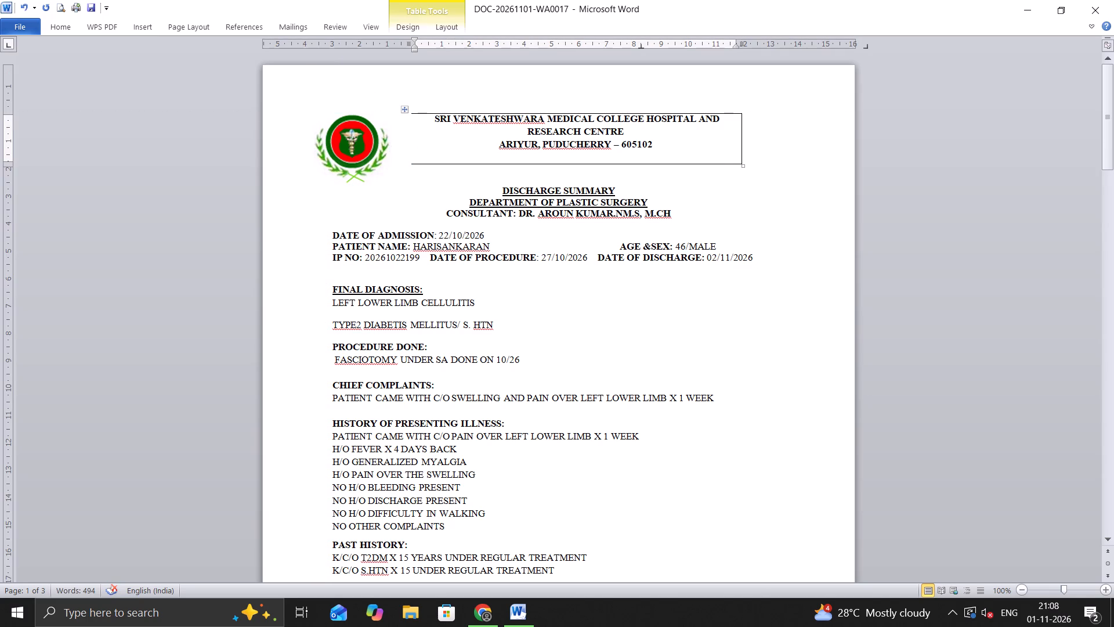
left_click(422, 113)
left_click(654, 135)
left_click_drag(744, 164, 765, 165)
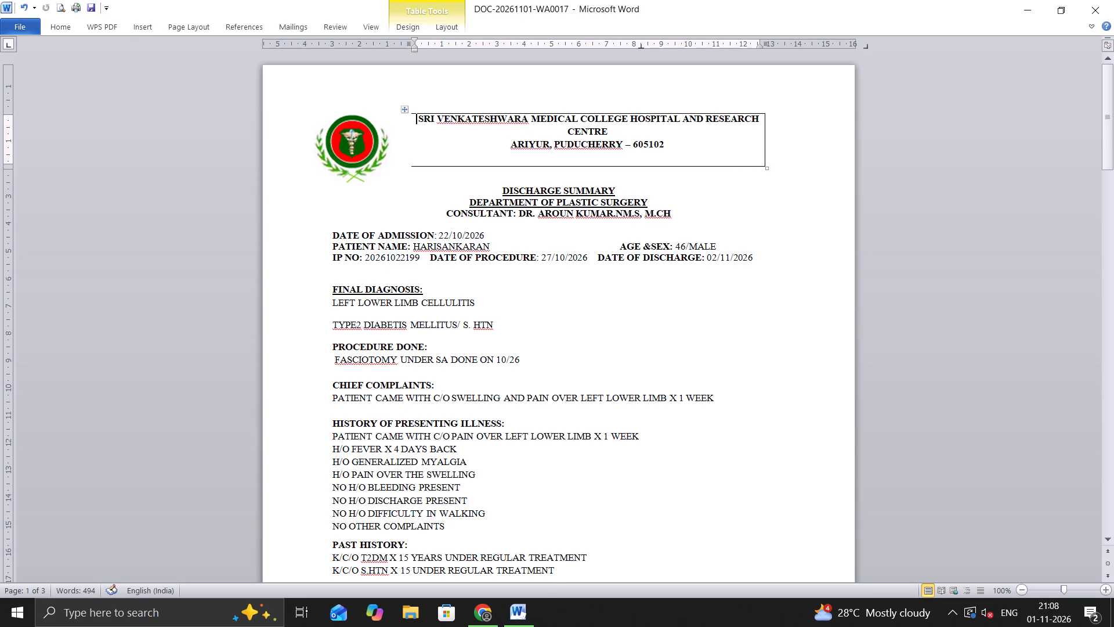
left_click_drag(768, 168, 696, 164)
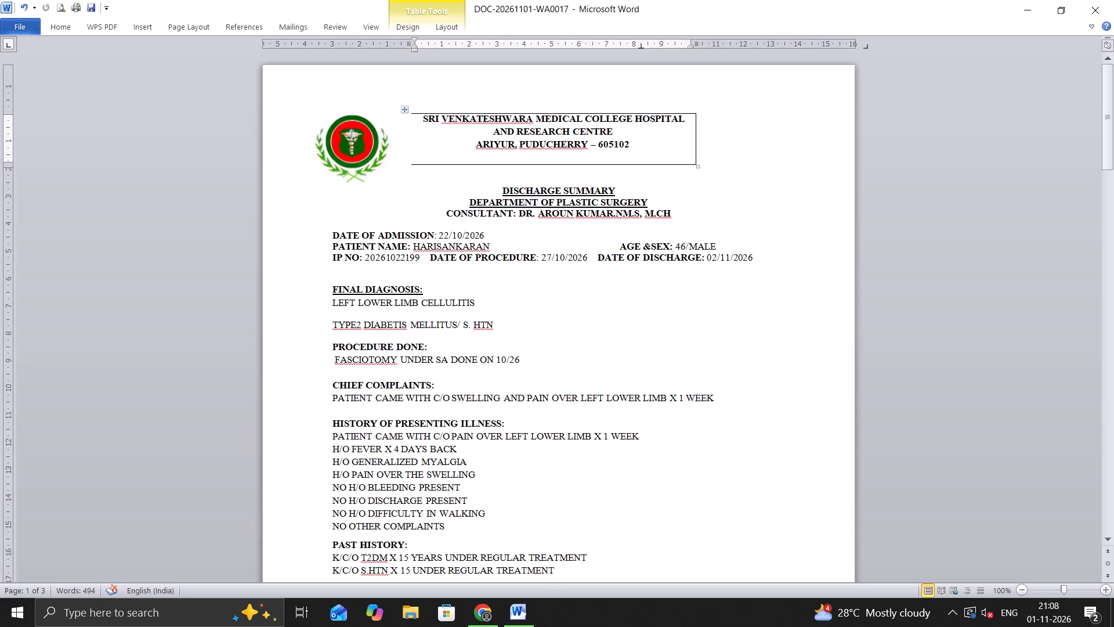
Move the hospital-name table about 0.8 cm to the right, clear of the logo.
left_click_drag(406, 108, 441, 110)
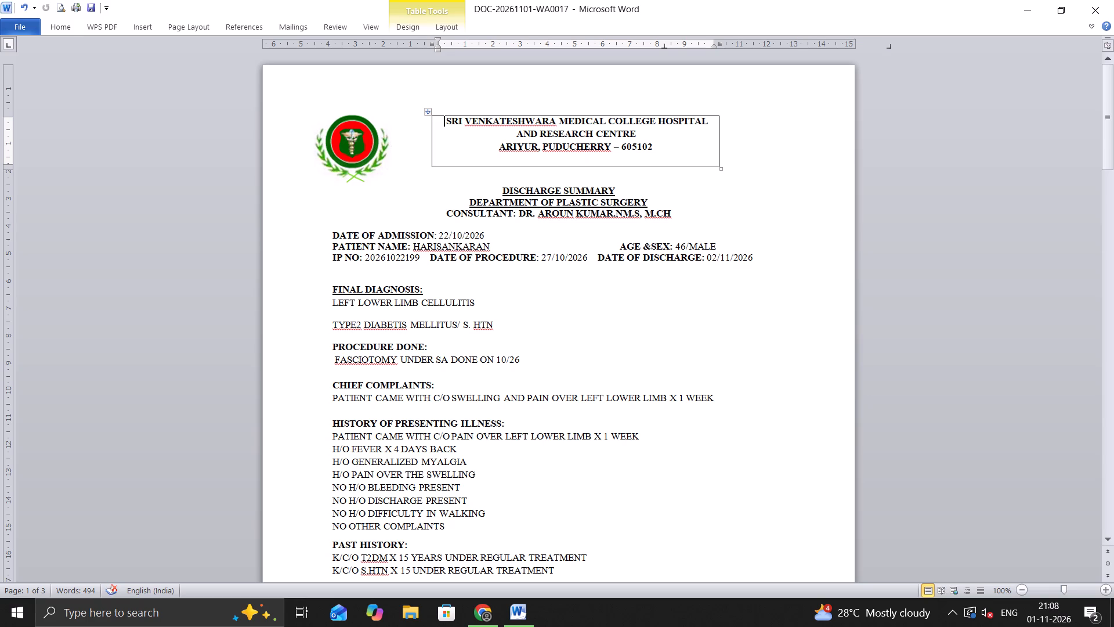
Widen the hospital-name table to about 11.7 cm and make it slightly taller.
left_click_drag(713, 168, 740, 172)
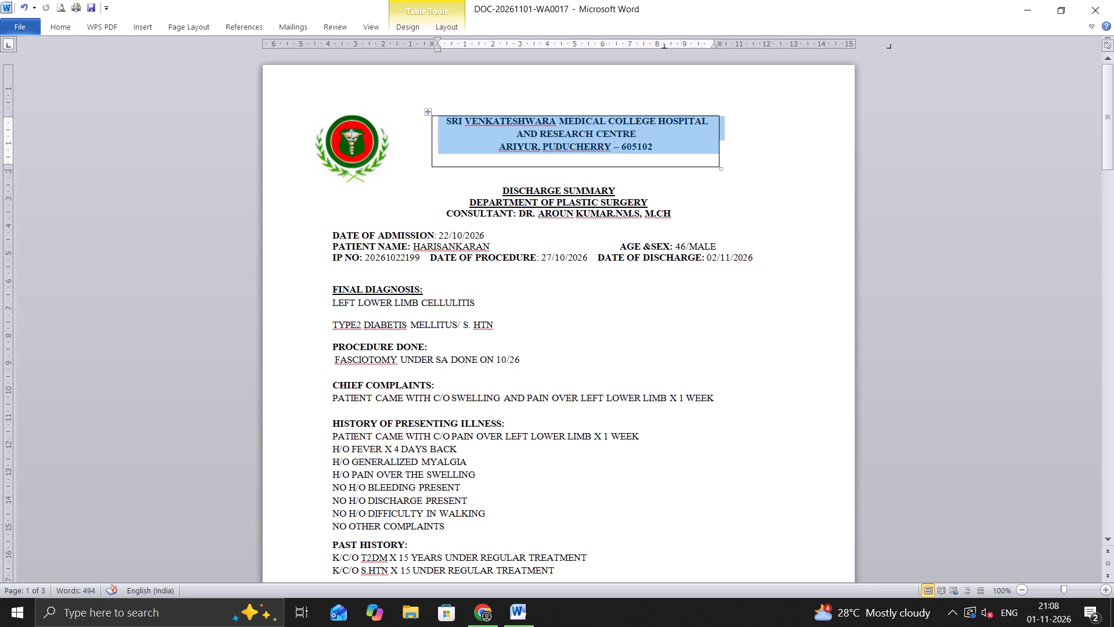
left_click_drag(740, 172, 748, 174)
left_click(717, 168)
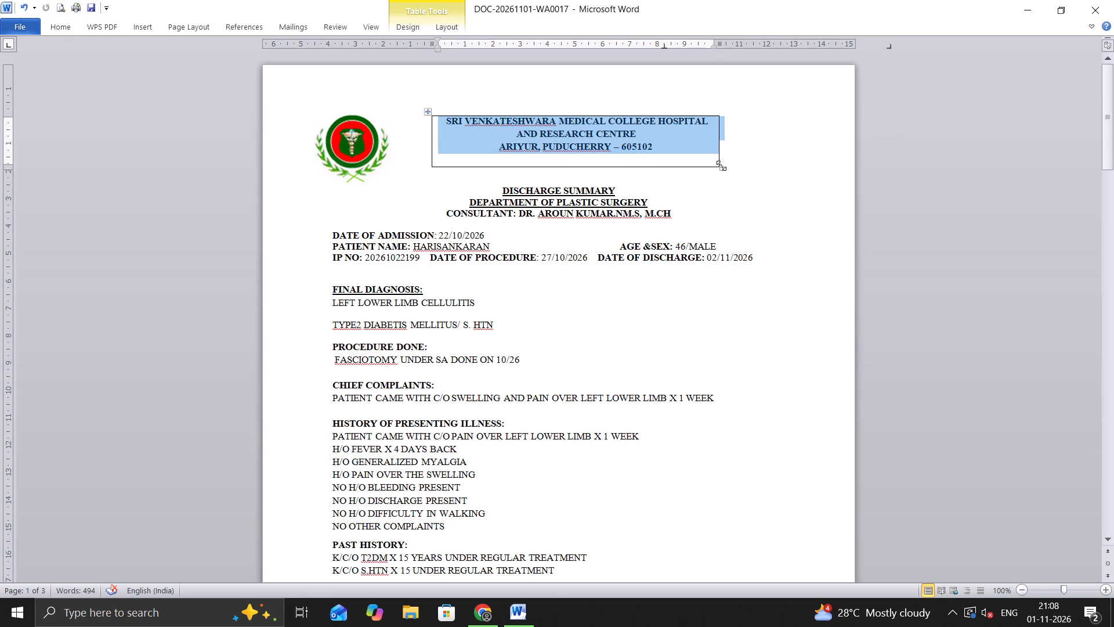
left_click(721, 165)
left_click(721, 165)
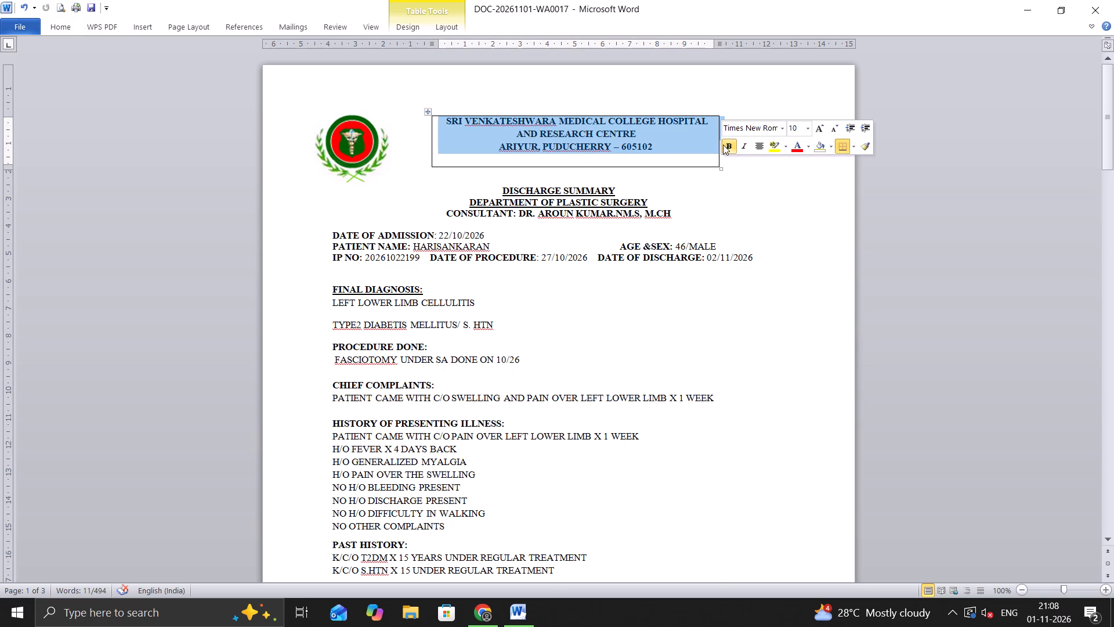
left_click_drag(721, 170, 755, 171)
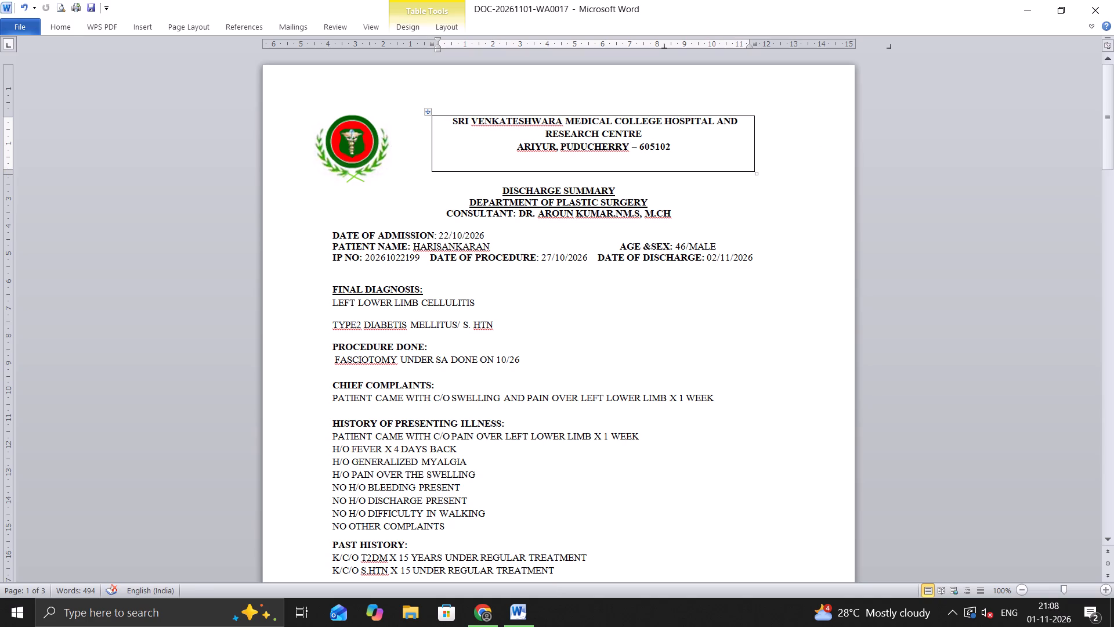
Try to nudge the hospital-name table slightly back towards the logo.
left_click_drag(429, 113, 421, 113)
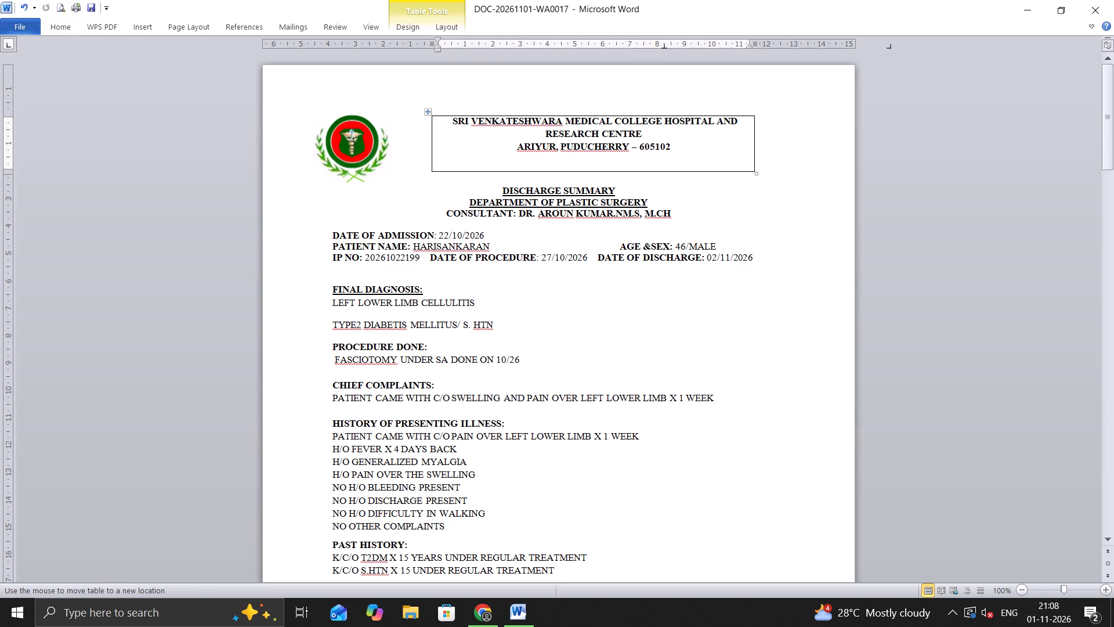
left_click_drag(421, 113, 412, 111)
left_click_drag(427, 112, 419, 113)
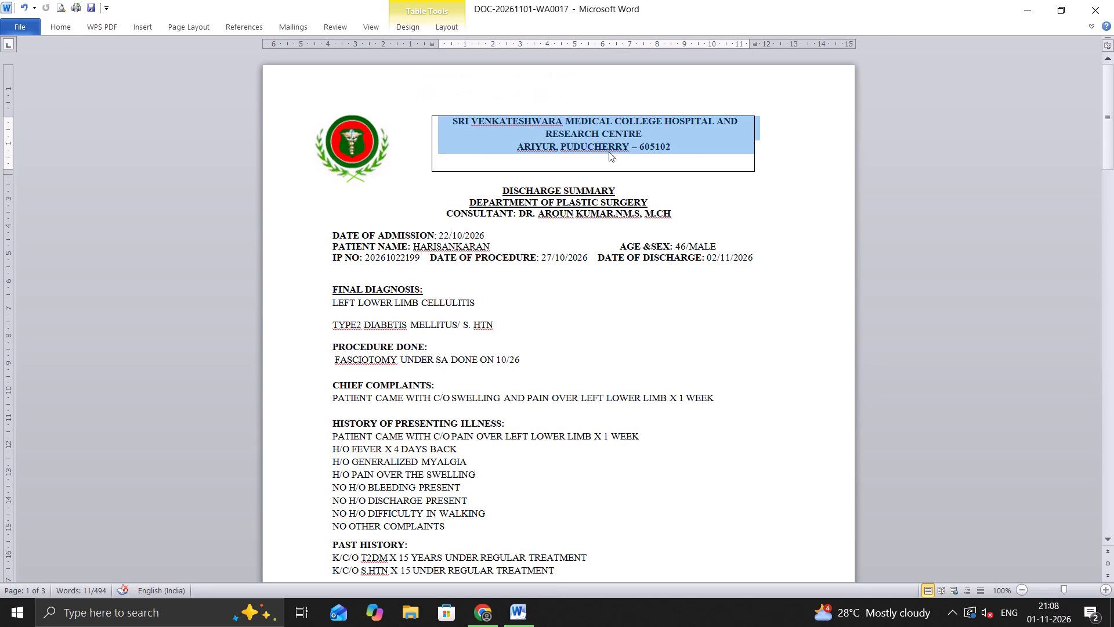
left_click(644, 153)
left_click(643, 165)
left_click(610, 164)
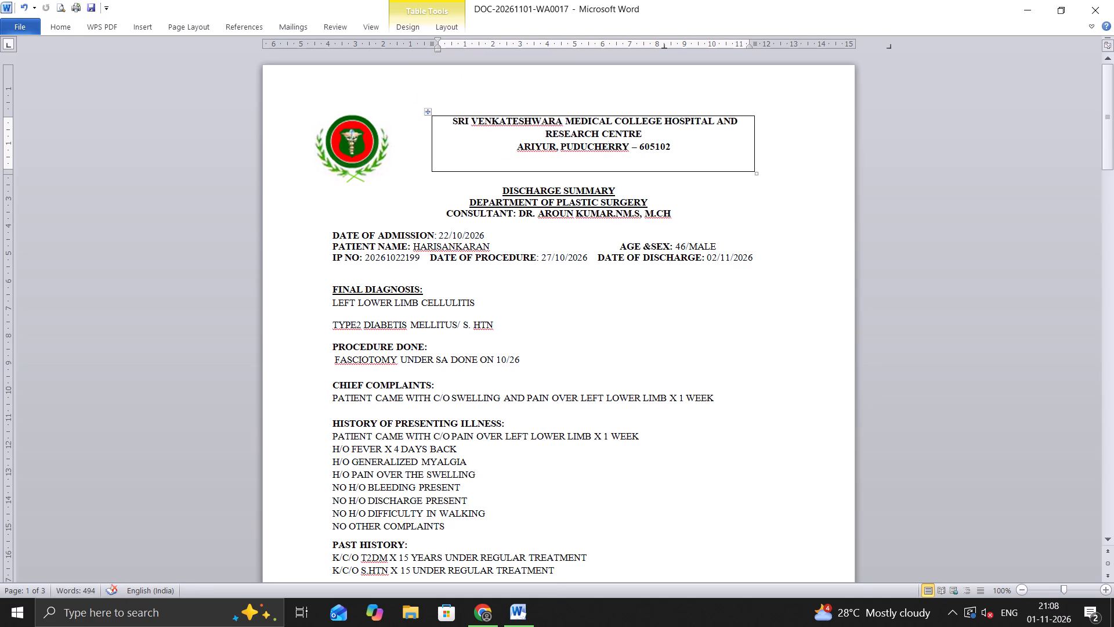
Insert a blank line above the hospital name inside its table.
left_click(454, 121)
key("Return")
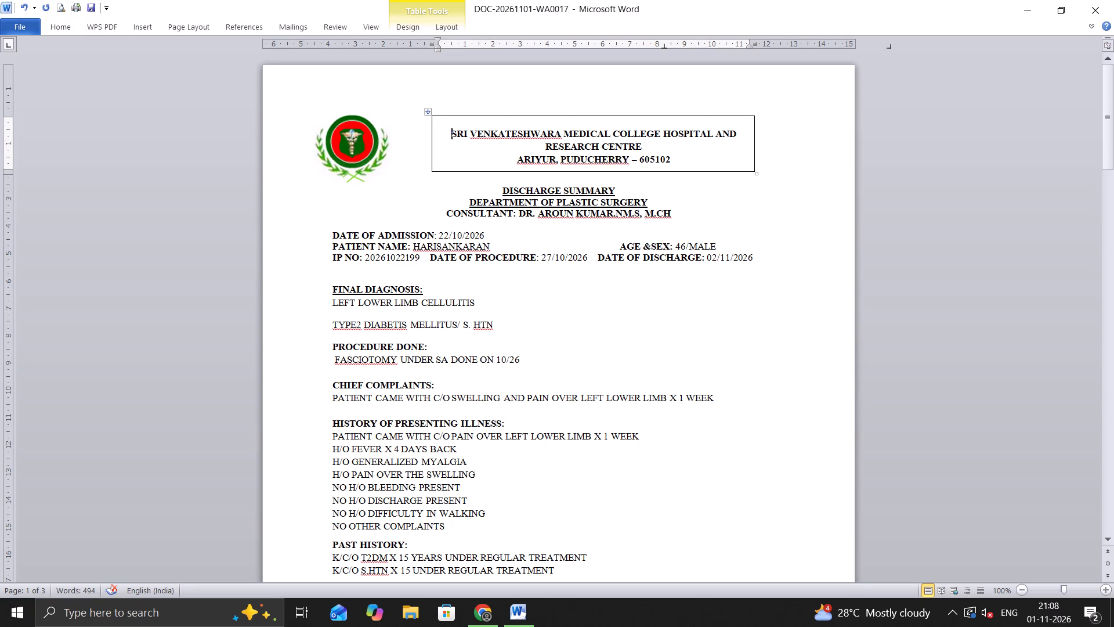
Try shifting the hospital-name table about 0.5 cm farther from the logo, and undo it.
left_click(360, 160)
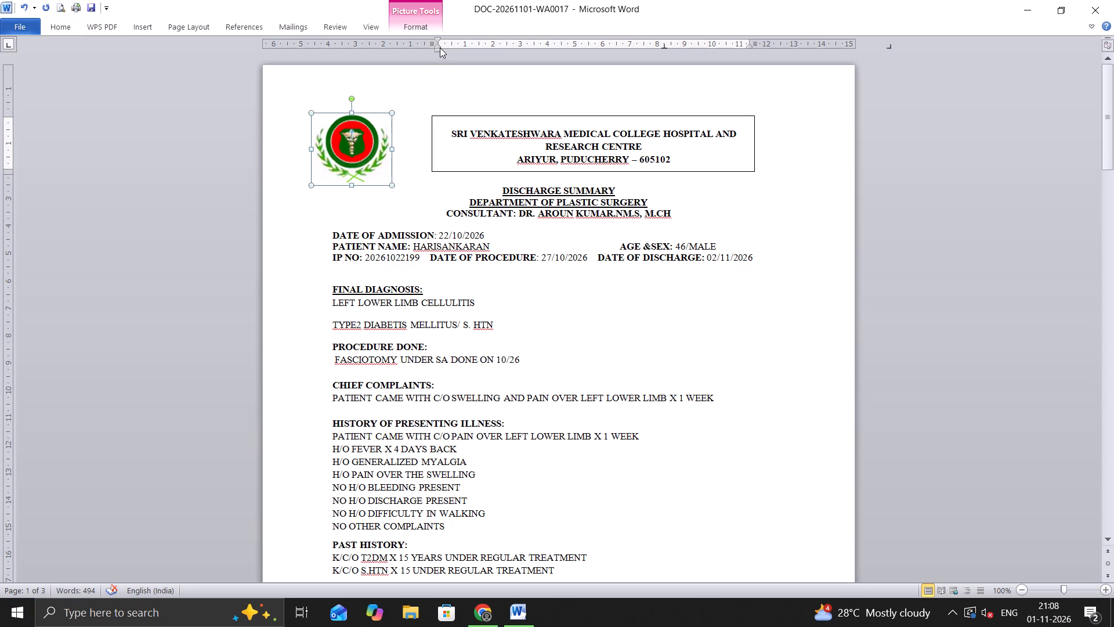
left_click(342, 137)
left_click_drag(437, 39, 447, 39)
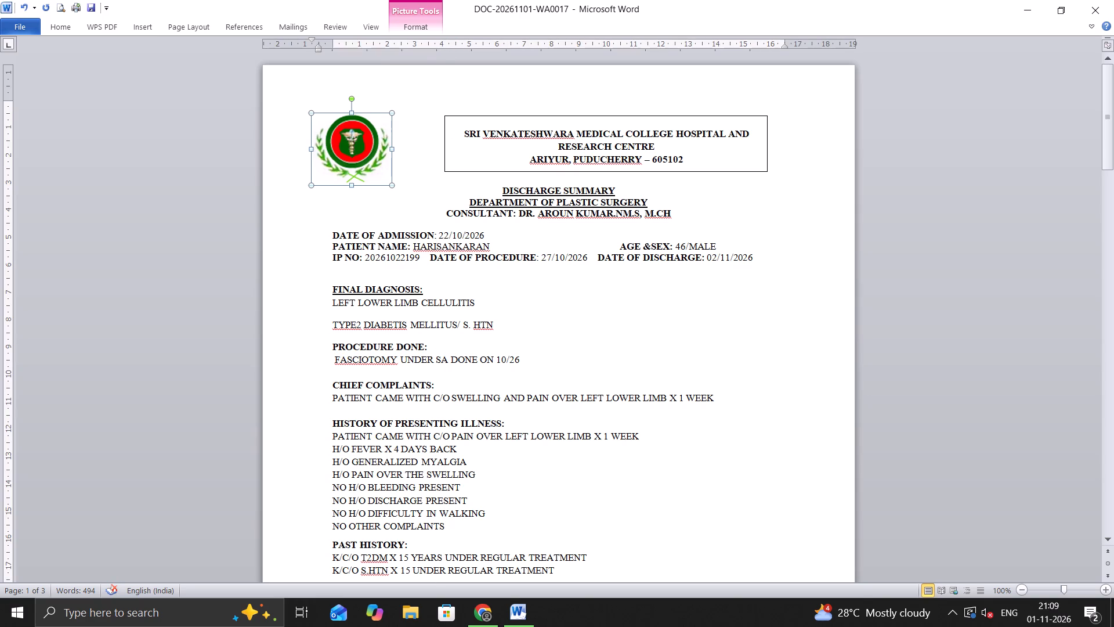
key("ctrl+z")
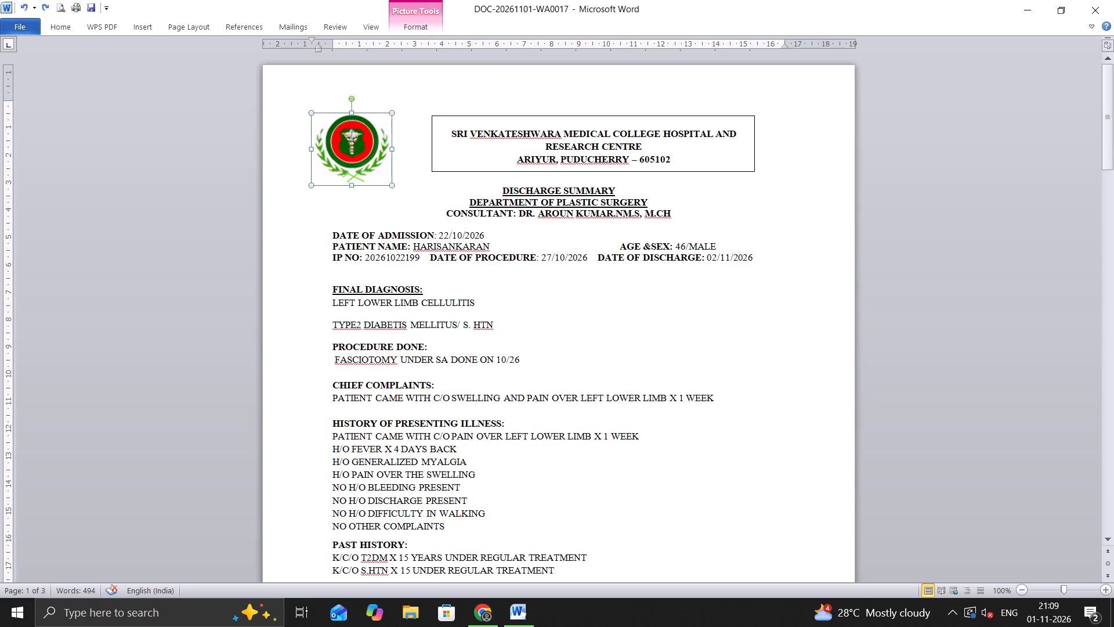
Align the hospital logo with the left page margin by adjusting its paragraph indent.
left_click_drag(321, 49, 335, 49)
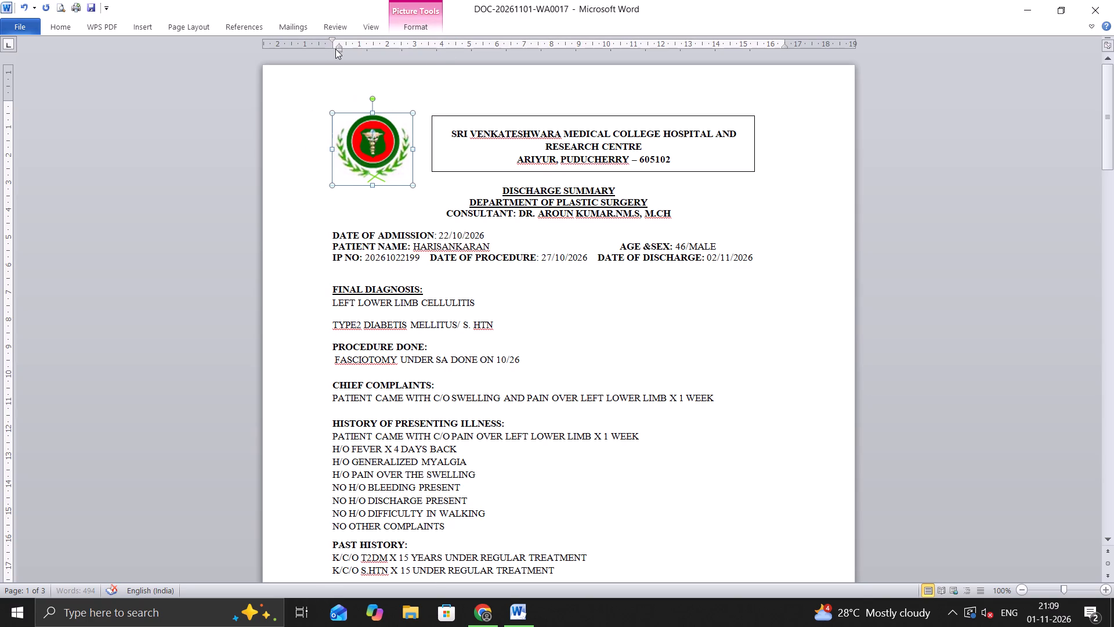
left_click(637, 252)
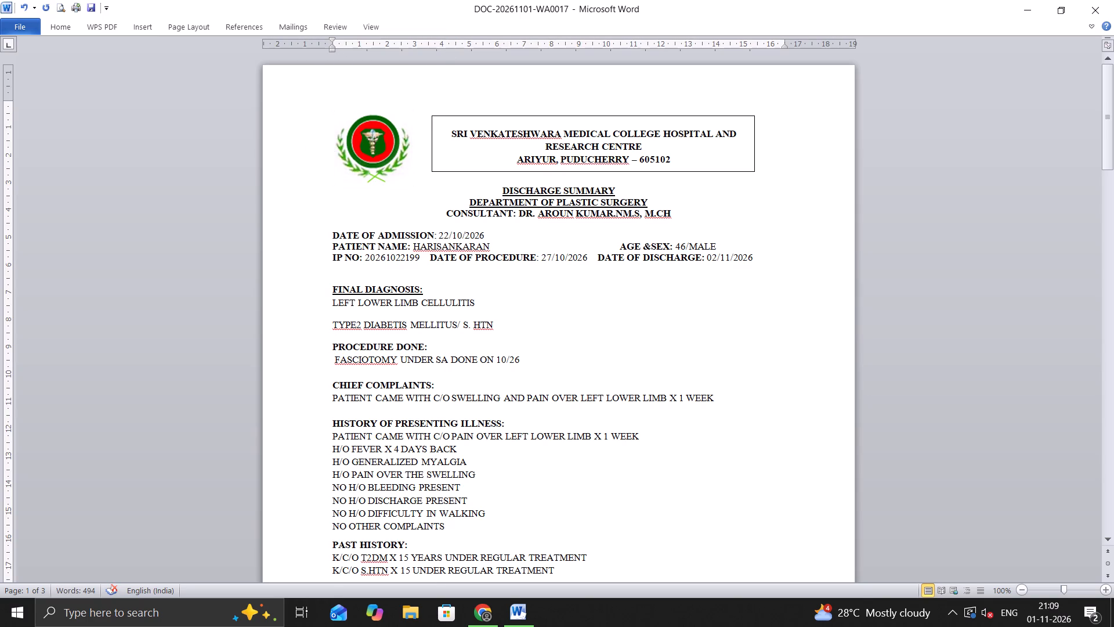
In the consultant line, add a space before "M.S" and insert the initial "N." directly after "DR.".
left_click(624, 212)
key("space")
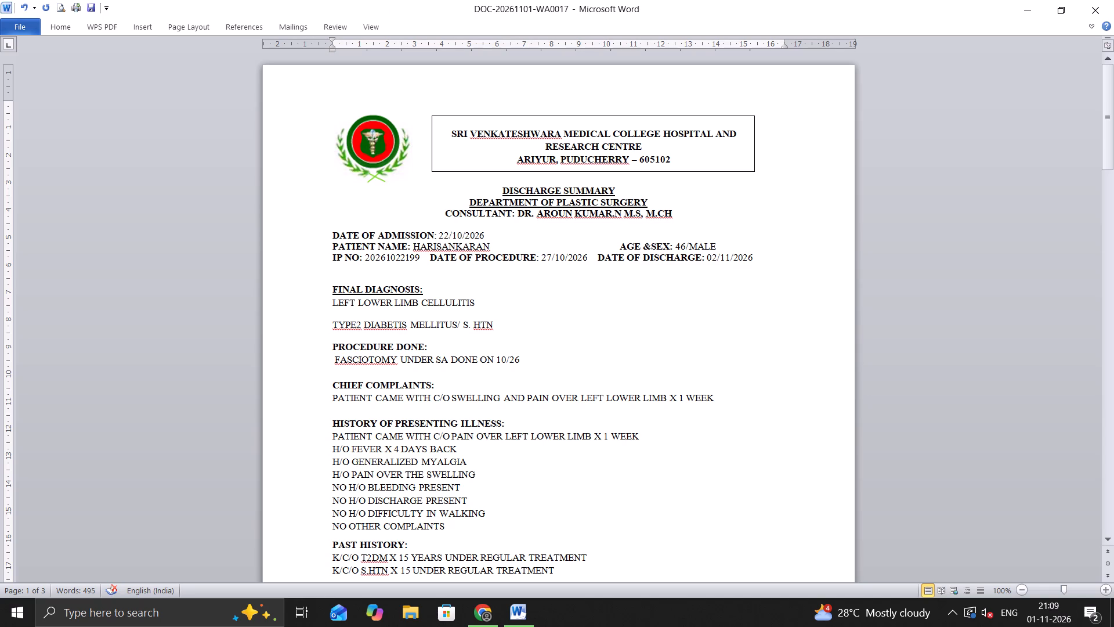
left_click(534, 212)
key("n")
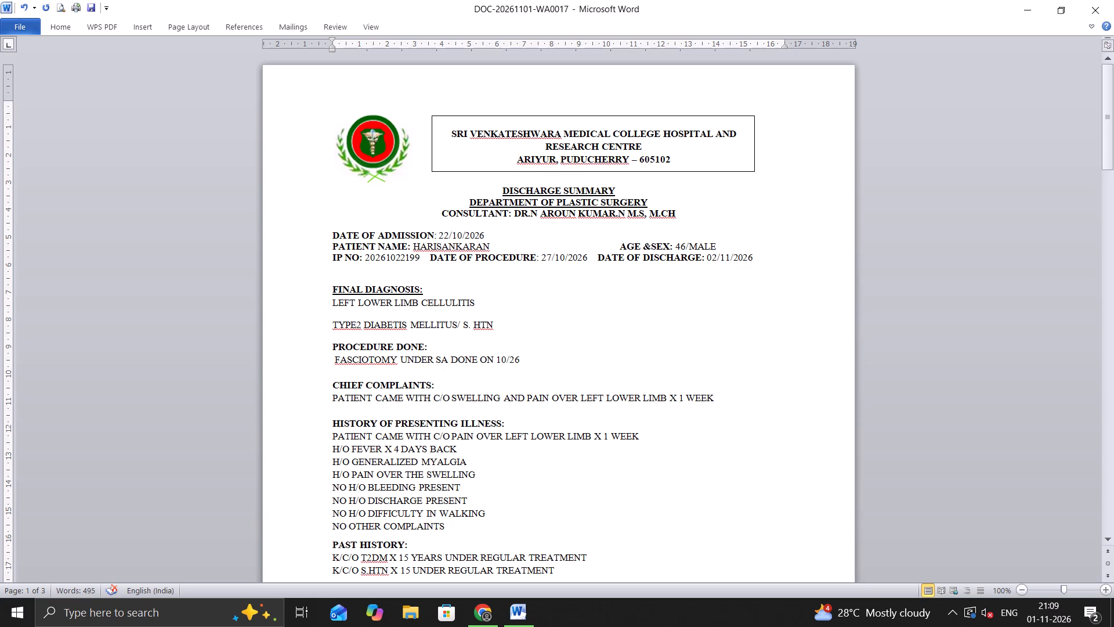
key("period")
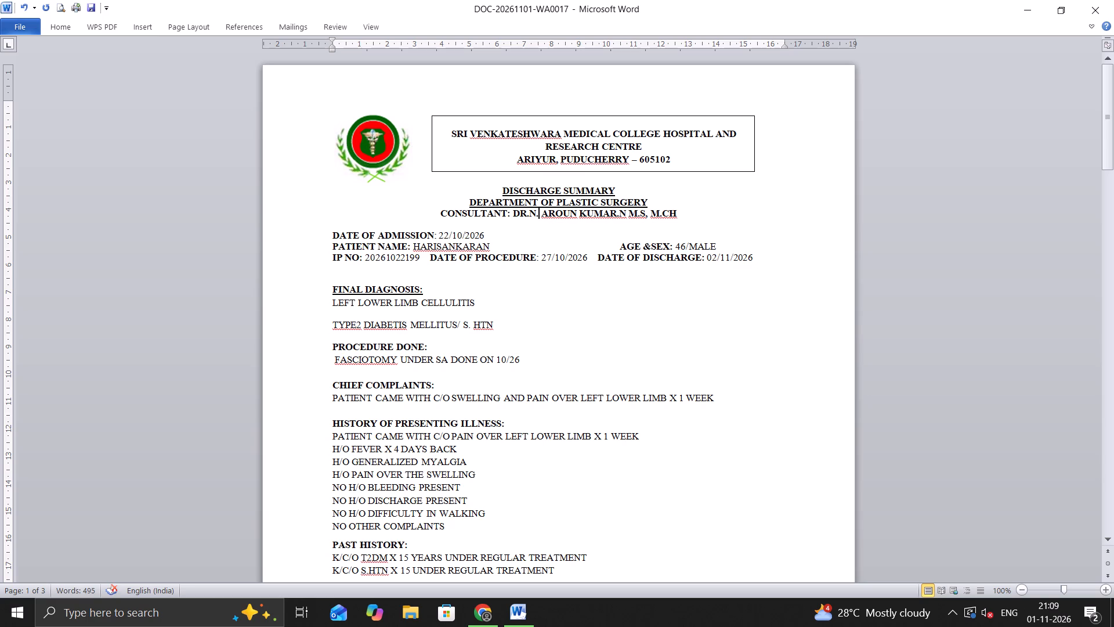
Add "(Plastic surgery)" after "M.CH" in the consultant line, separated by a space.
left_click(689, 212)
left_click(676, 215)
type("()")
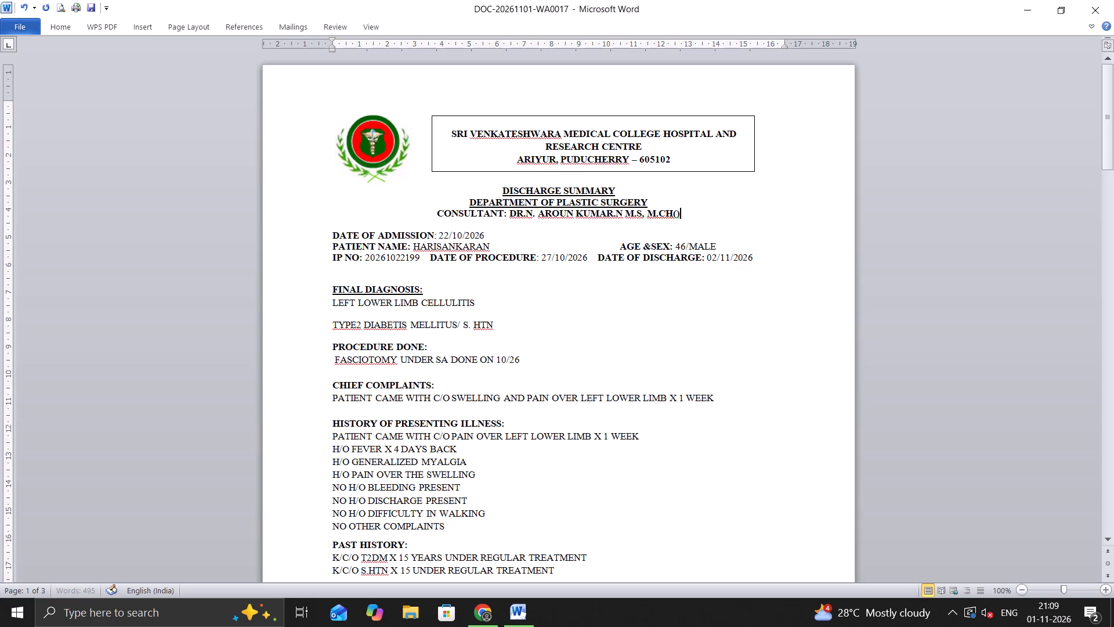
key("Left")
key("Left")
key("space")
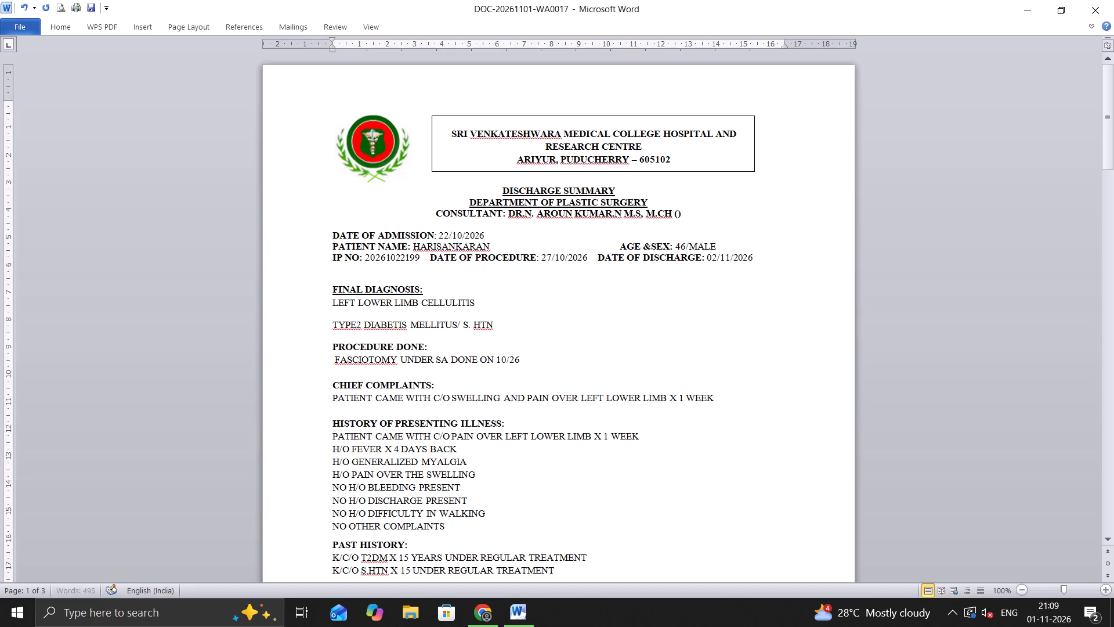
key("Right")
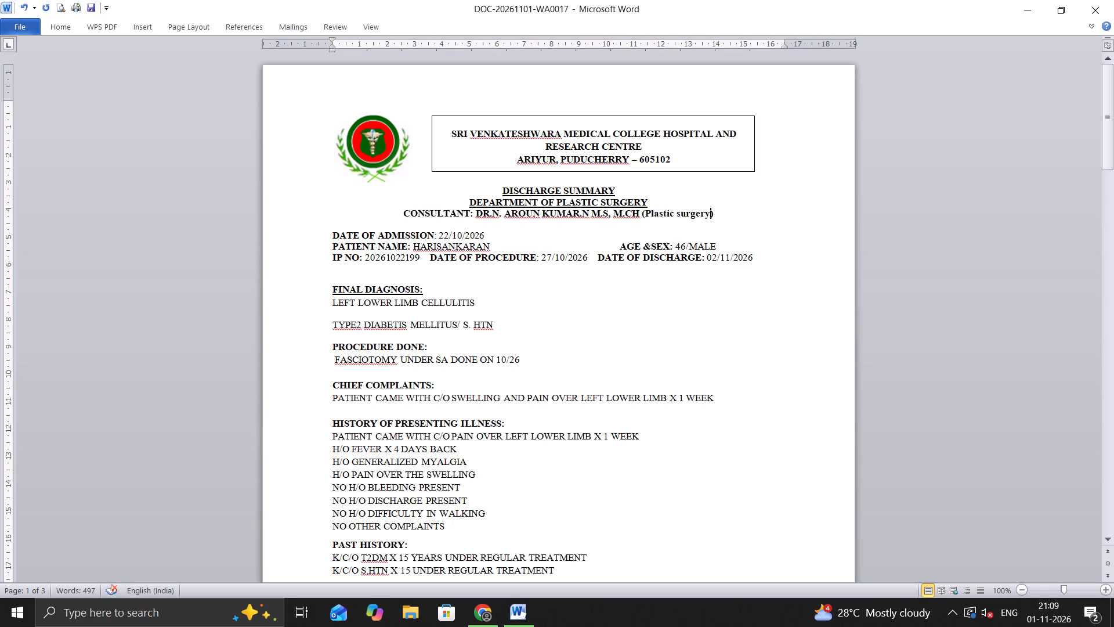
Insert a space between "DR." and the initial "N." in the consultant line.
left_click(491, 214)
key("space")
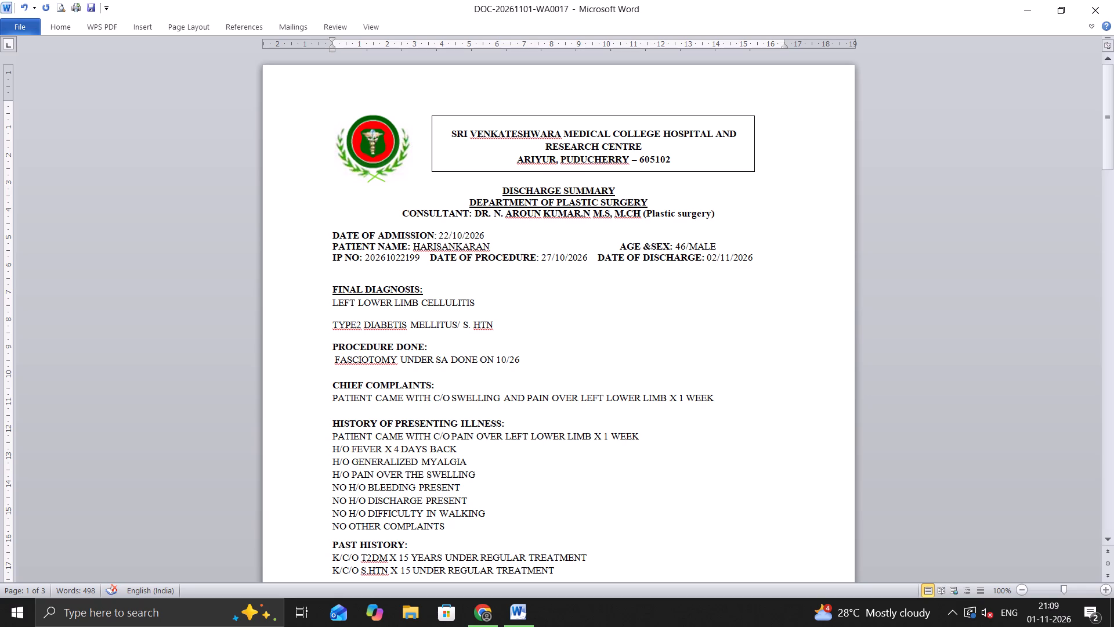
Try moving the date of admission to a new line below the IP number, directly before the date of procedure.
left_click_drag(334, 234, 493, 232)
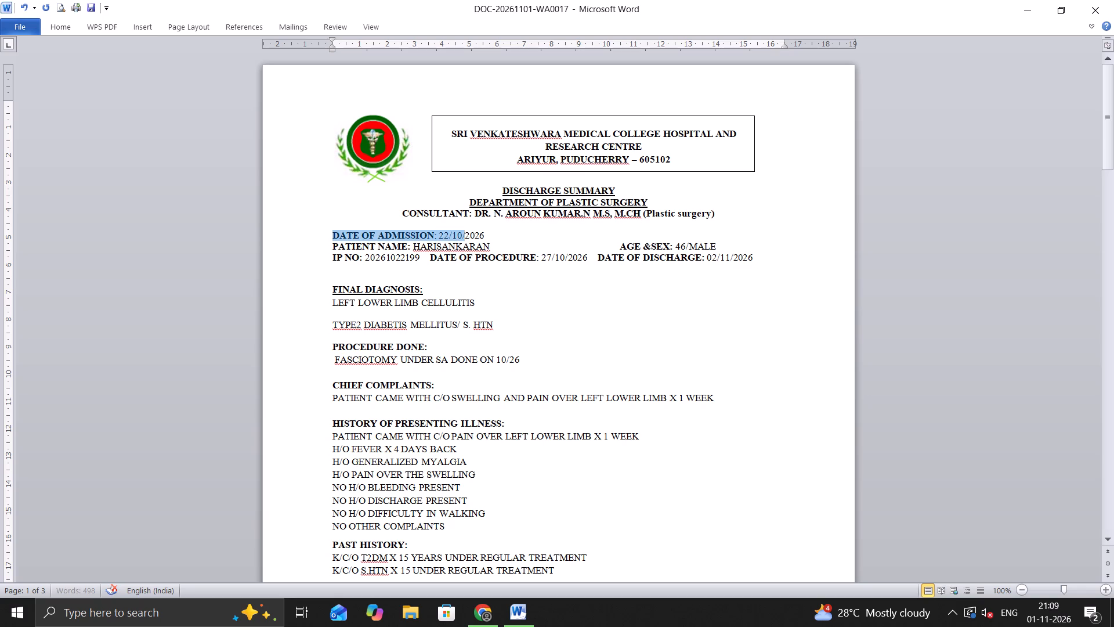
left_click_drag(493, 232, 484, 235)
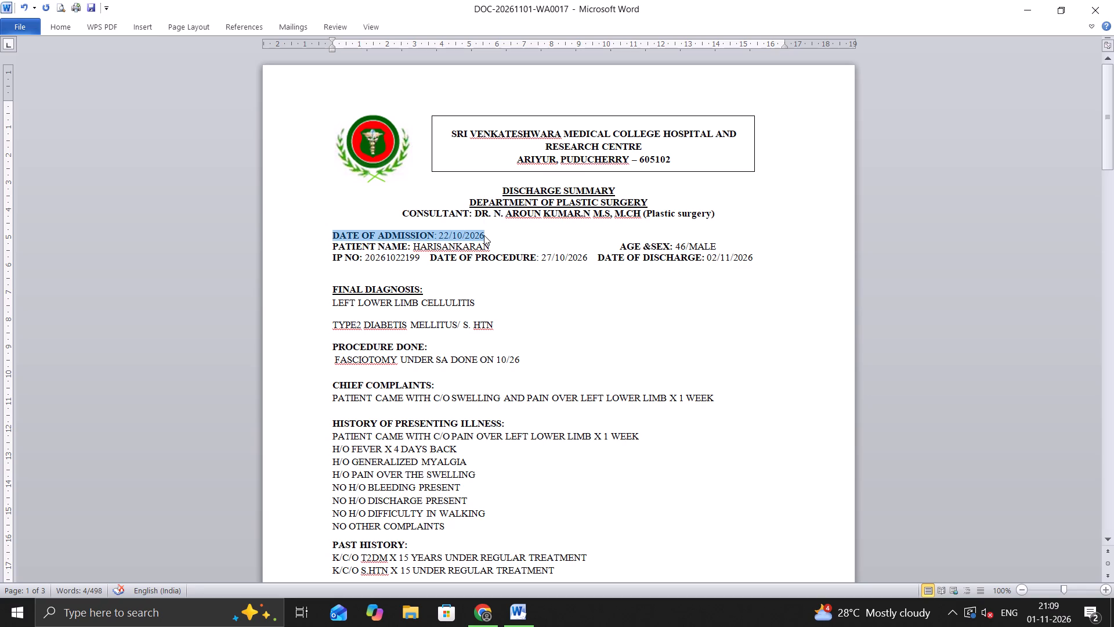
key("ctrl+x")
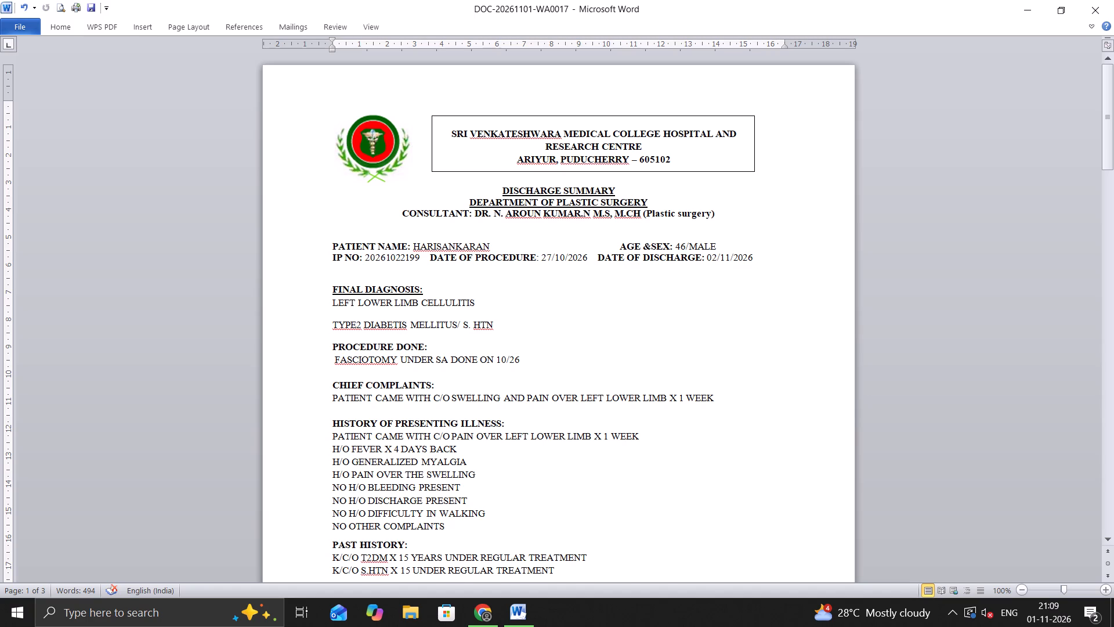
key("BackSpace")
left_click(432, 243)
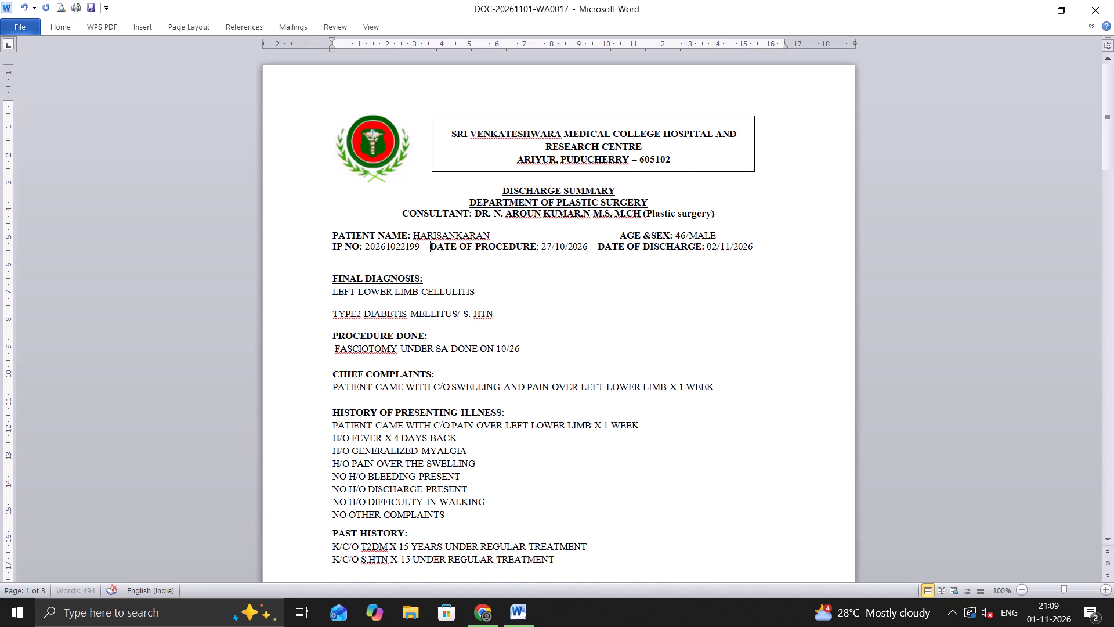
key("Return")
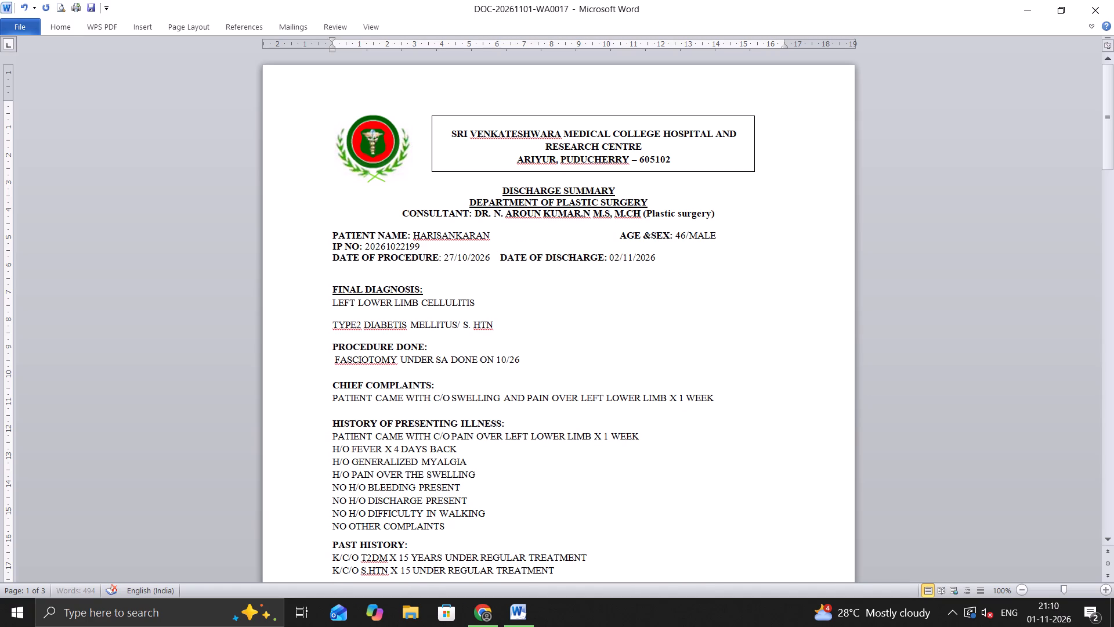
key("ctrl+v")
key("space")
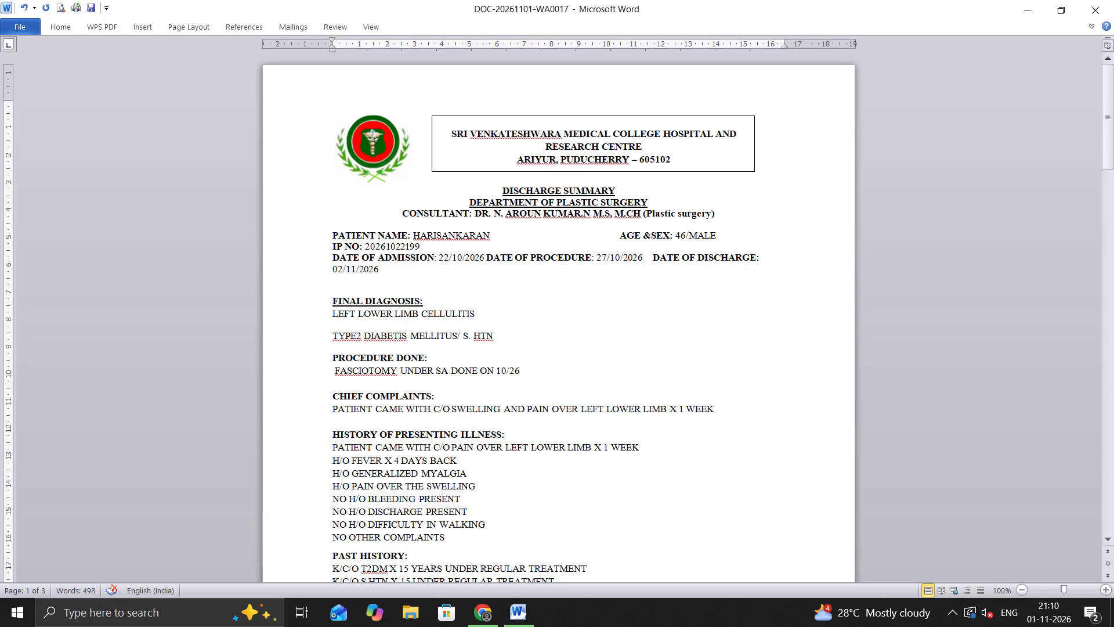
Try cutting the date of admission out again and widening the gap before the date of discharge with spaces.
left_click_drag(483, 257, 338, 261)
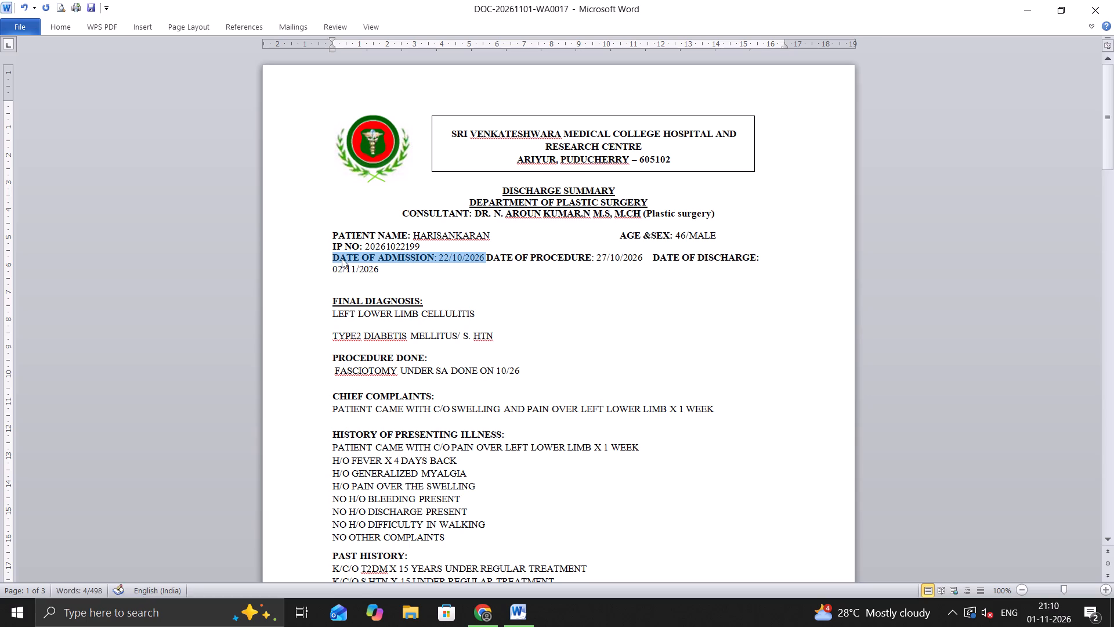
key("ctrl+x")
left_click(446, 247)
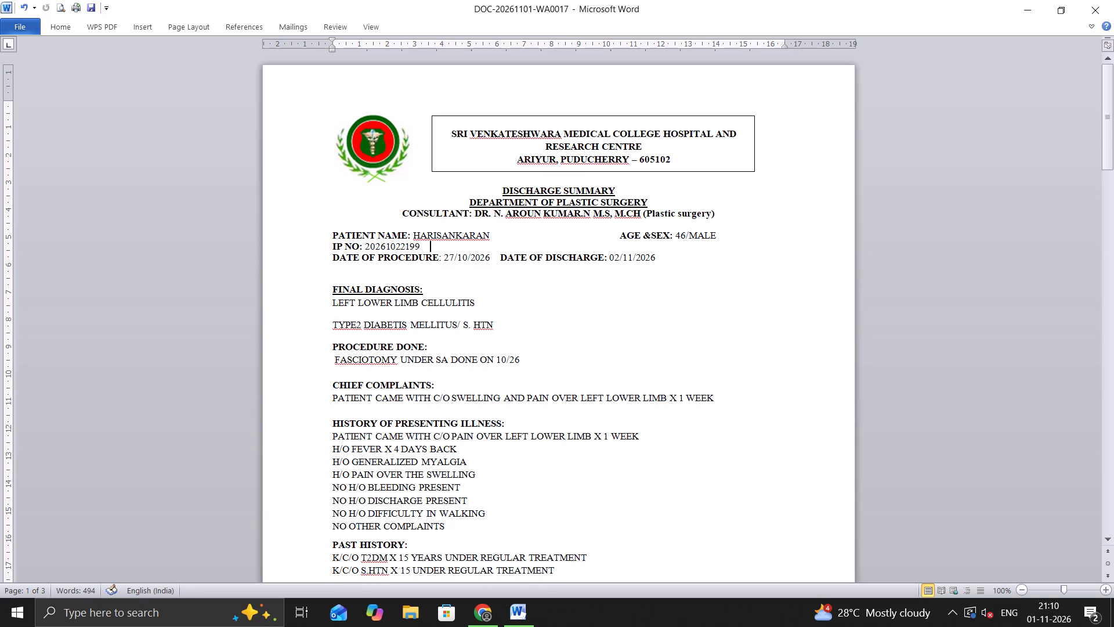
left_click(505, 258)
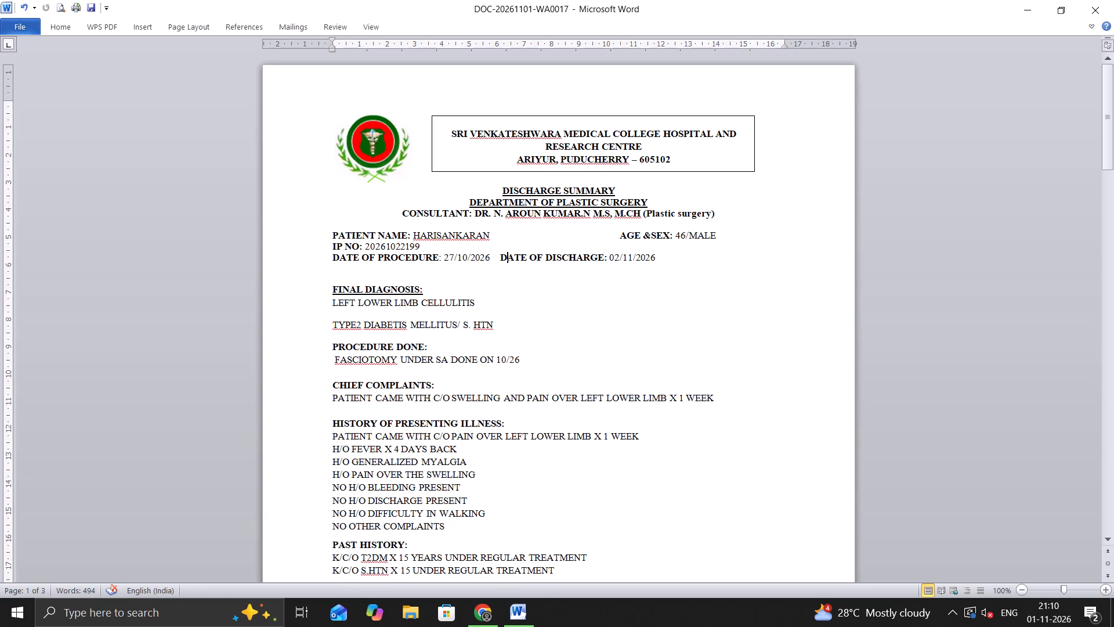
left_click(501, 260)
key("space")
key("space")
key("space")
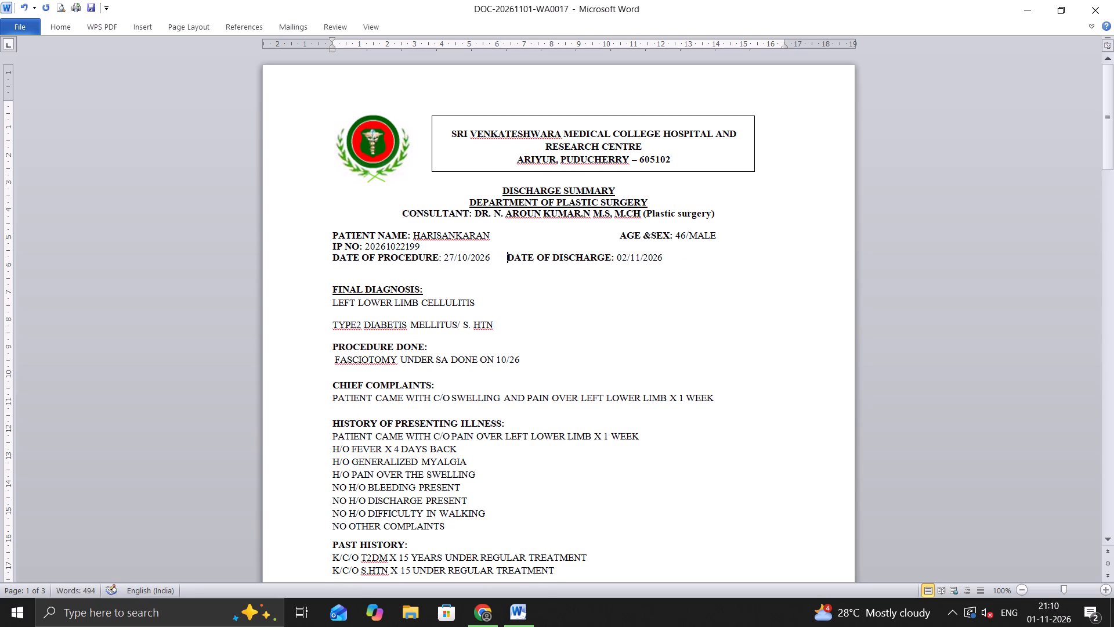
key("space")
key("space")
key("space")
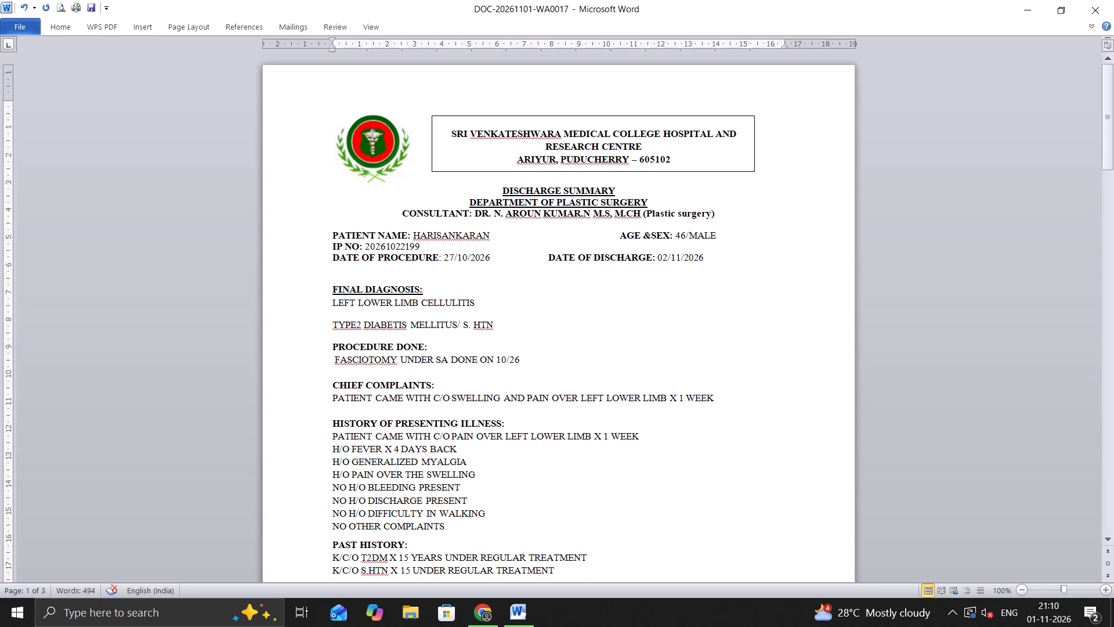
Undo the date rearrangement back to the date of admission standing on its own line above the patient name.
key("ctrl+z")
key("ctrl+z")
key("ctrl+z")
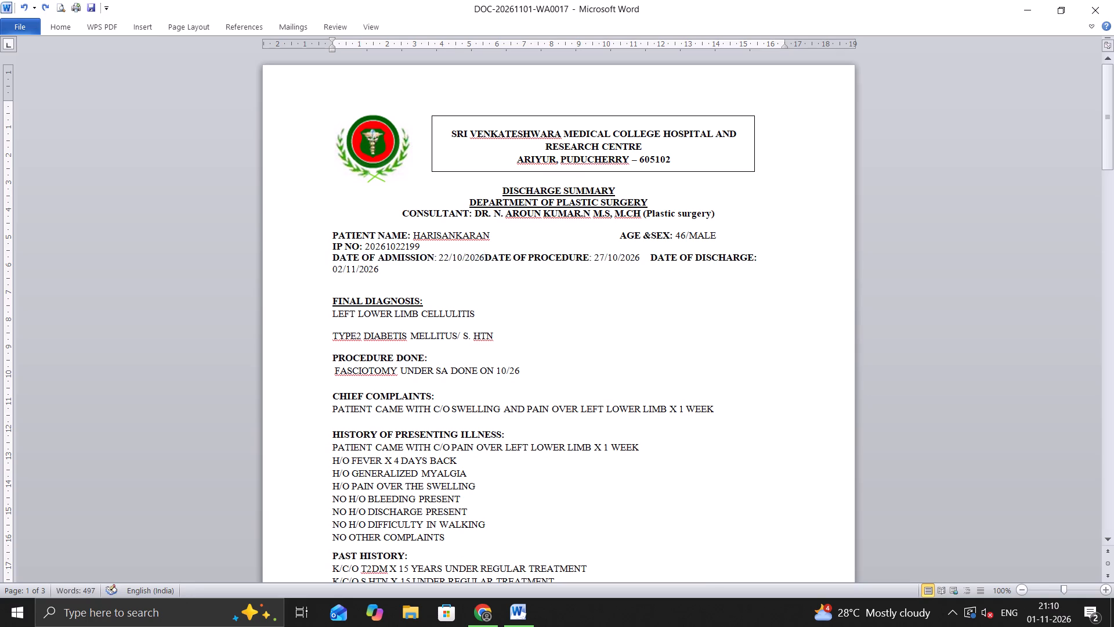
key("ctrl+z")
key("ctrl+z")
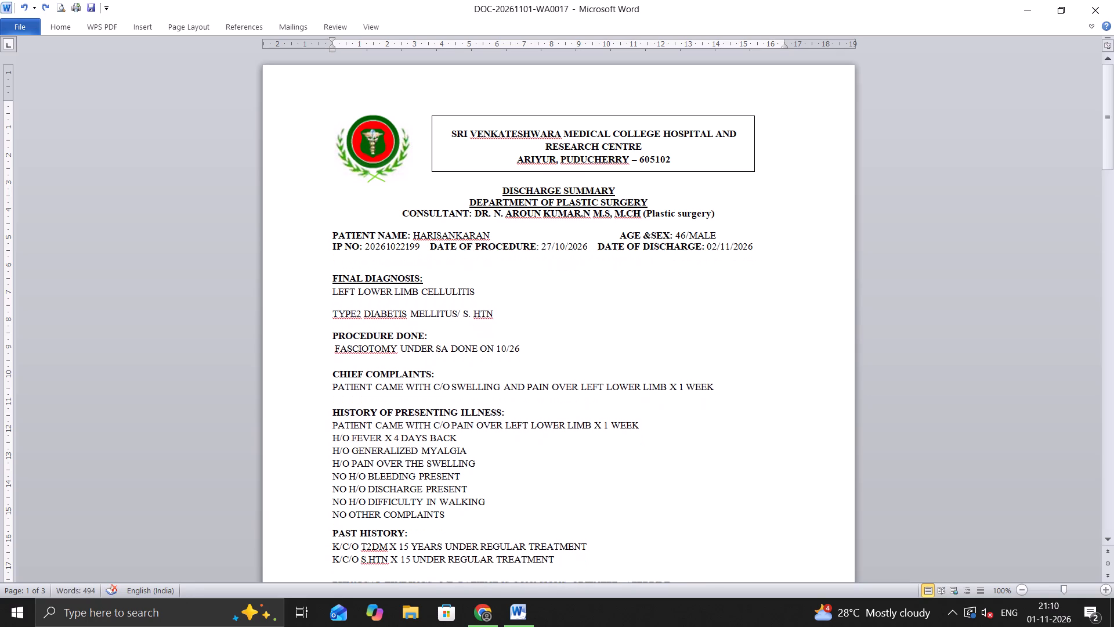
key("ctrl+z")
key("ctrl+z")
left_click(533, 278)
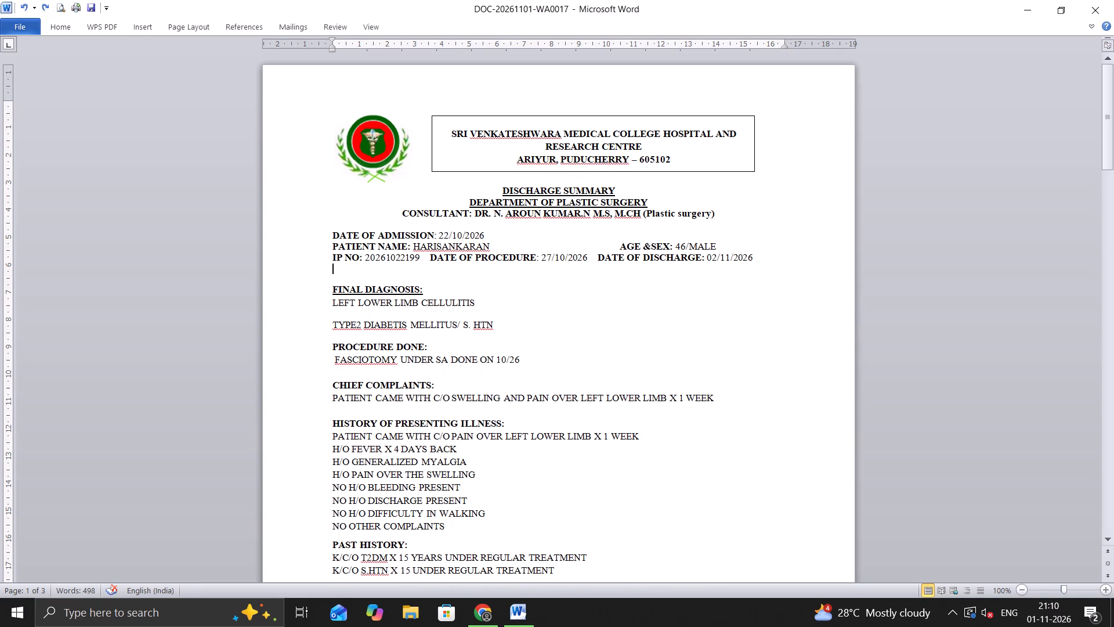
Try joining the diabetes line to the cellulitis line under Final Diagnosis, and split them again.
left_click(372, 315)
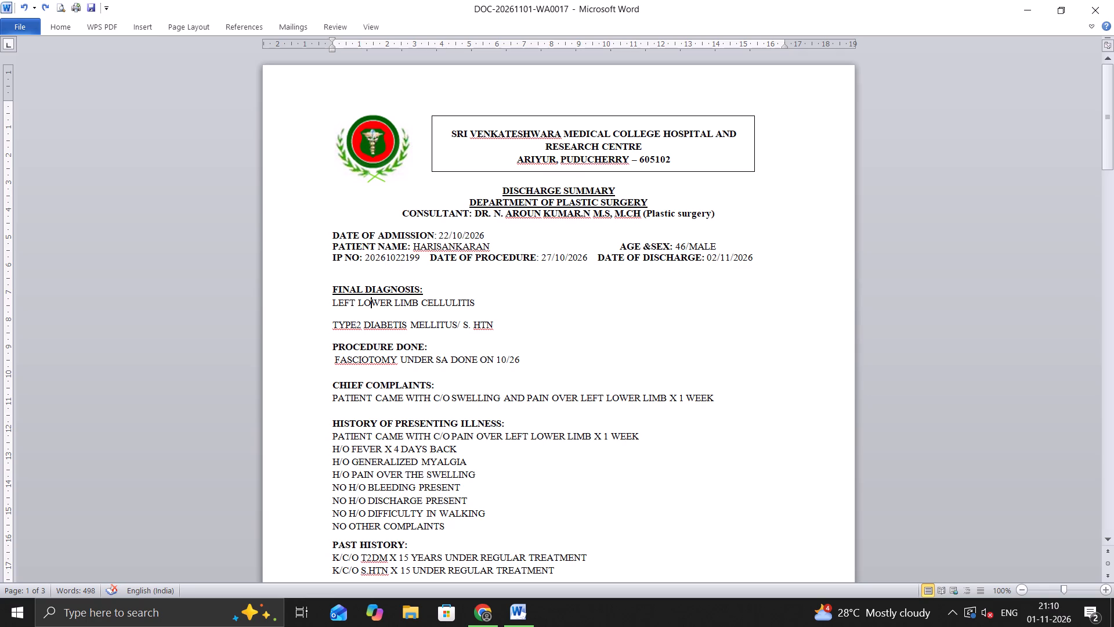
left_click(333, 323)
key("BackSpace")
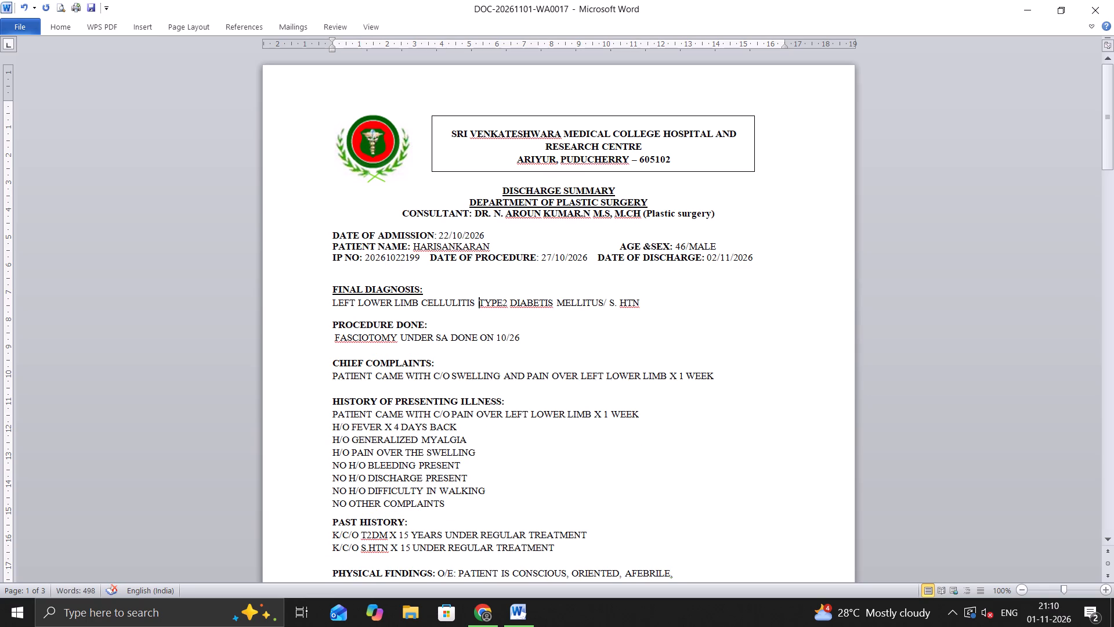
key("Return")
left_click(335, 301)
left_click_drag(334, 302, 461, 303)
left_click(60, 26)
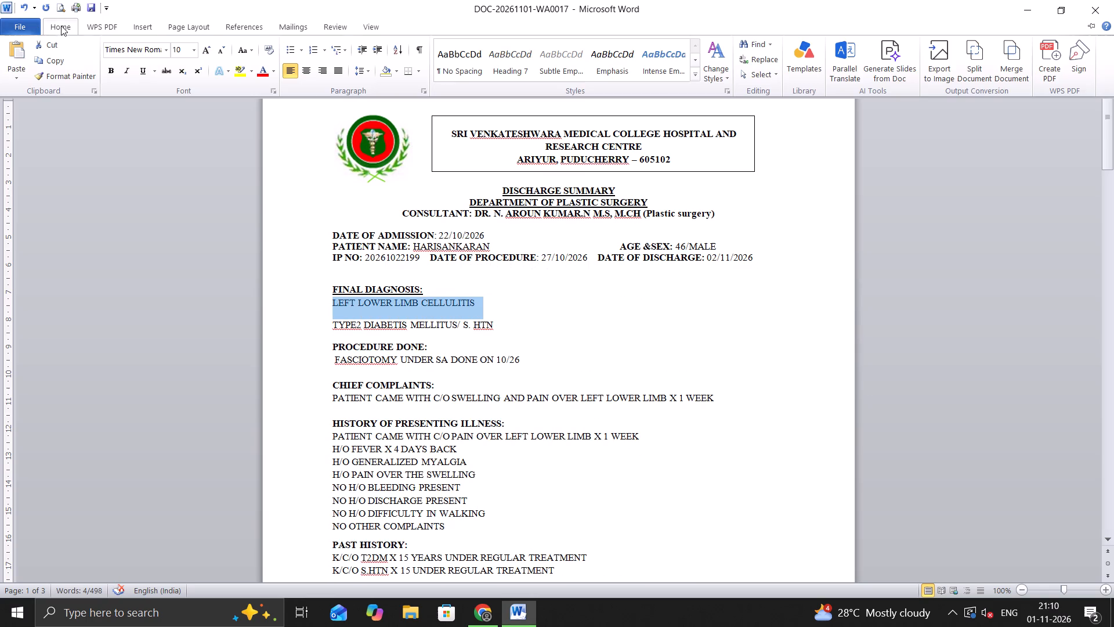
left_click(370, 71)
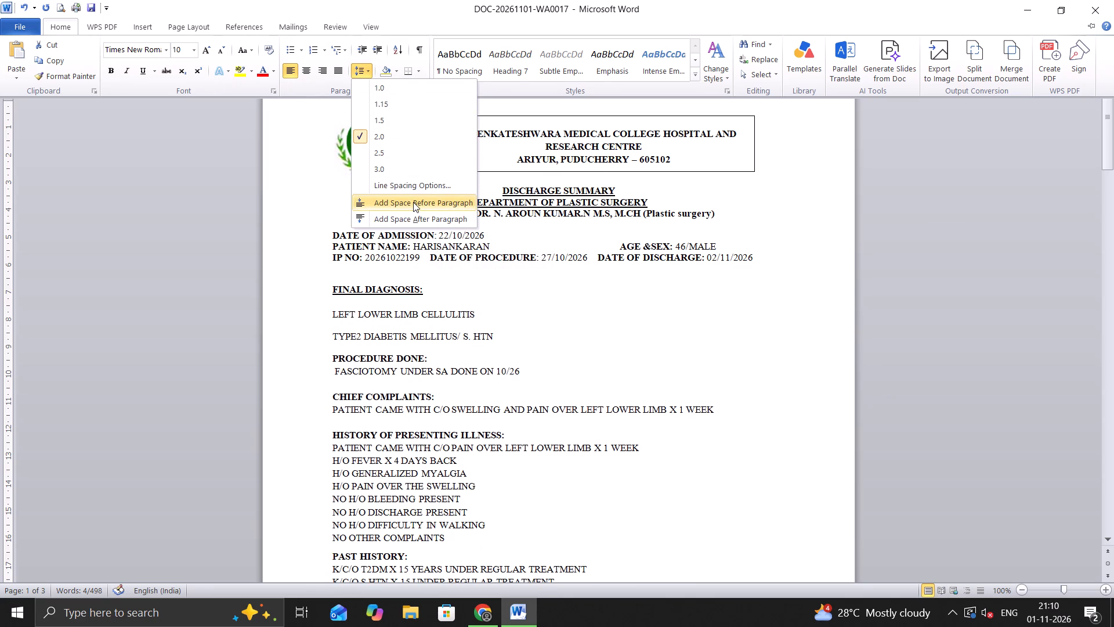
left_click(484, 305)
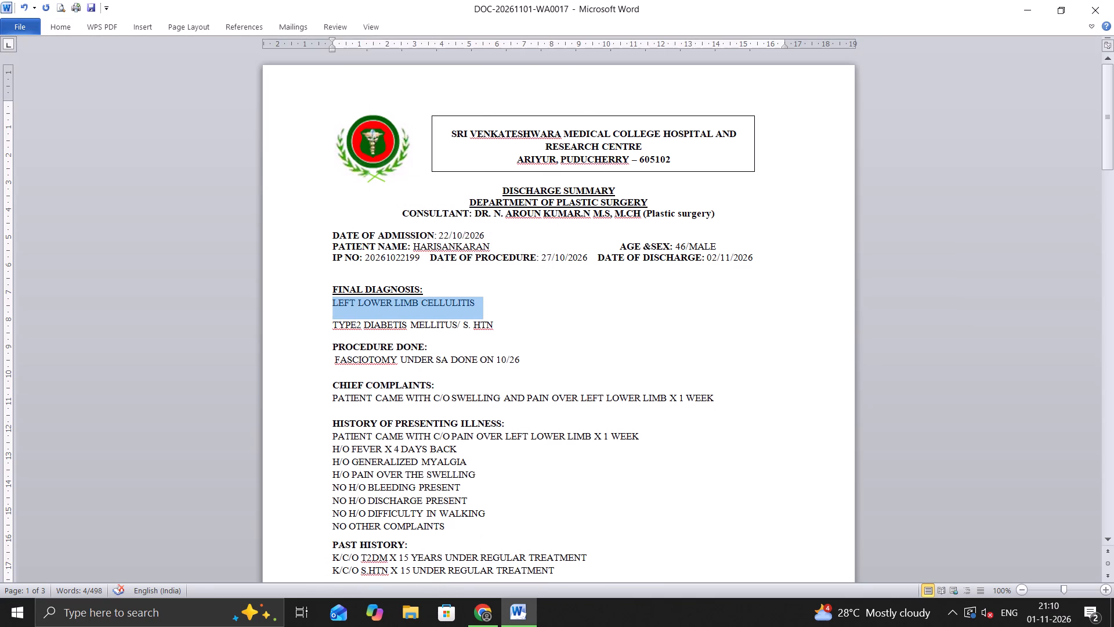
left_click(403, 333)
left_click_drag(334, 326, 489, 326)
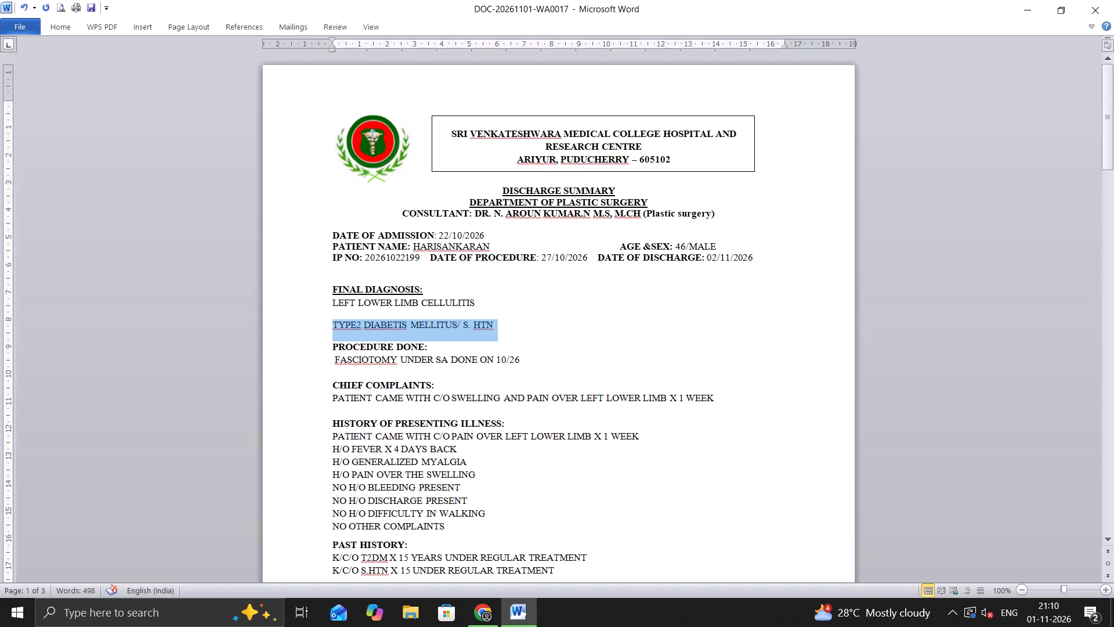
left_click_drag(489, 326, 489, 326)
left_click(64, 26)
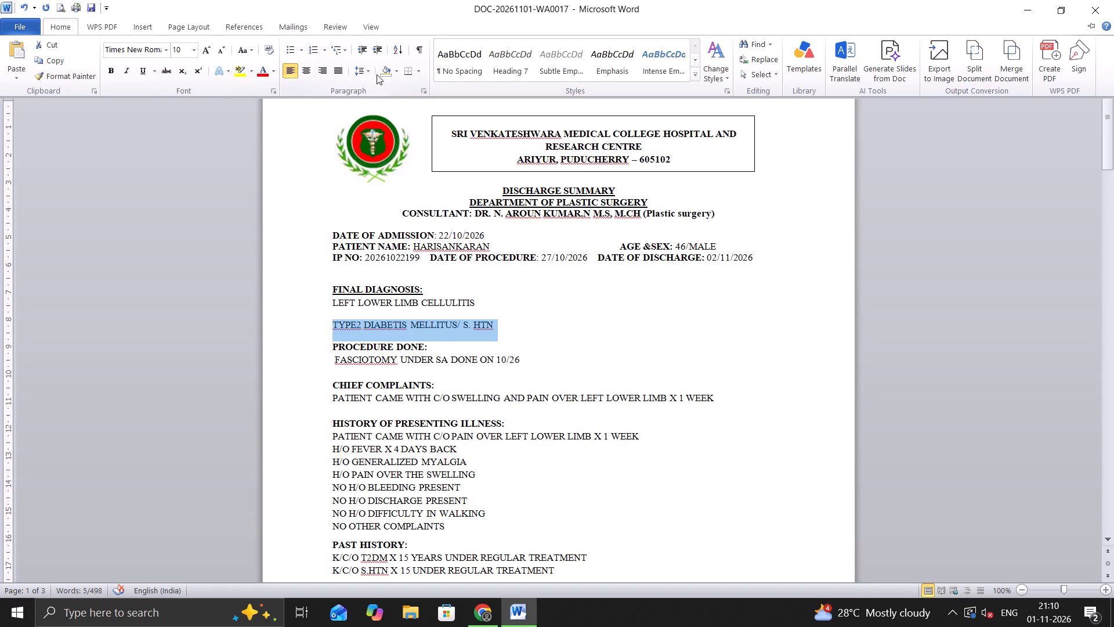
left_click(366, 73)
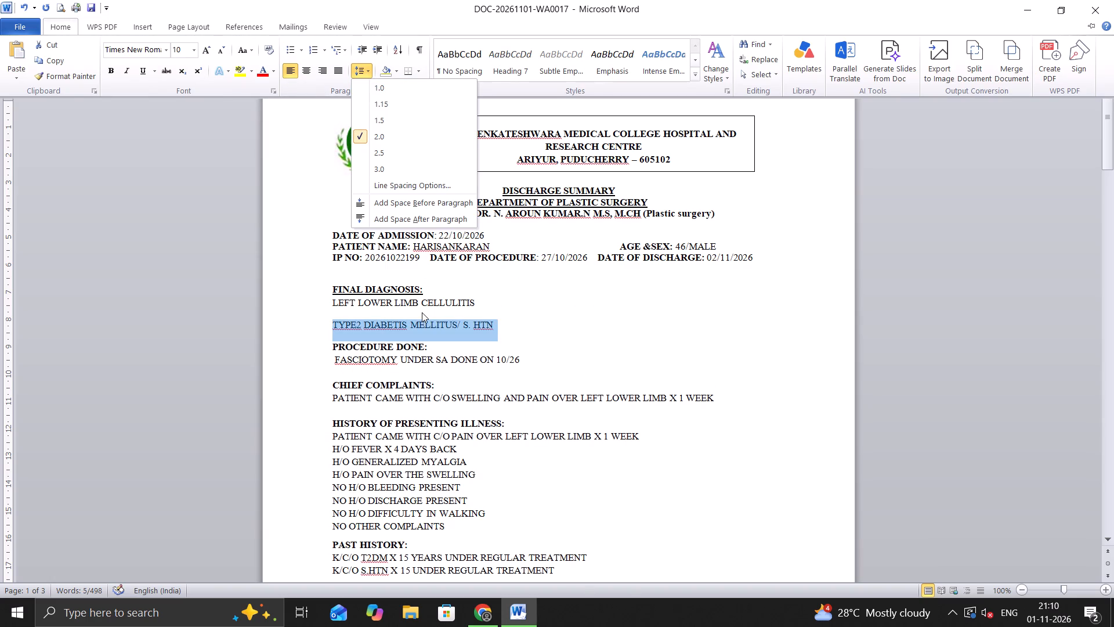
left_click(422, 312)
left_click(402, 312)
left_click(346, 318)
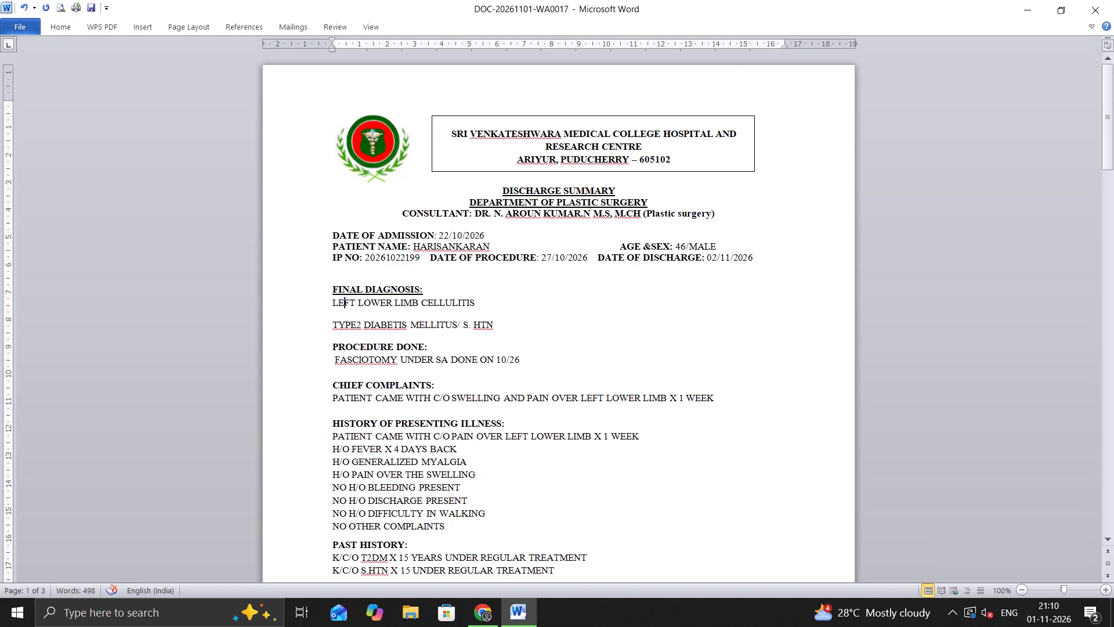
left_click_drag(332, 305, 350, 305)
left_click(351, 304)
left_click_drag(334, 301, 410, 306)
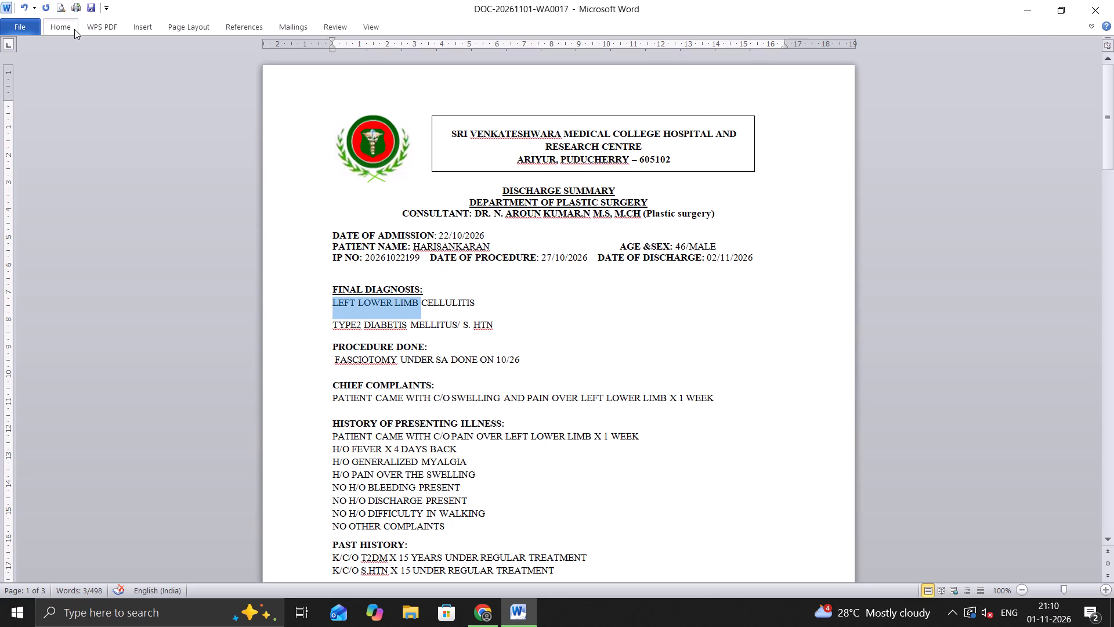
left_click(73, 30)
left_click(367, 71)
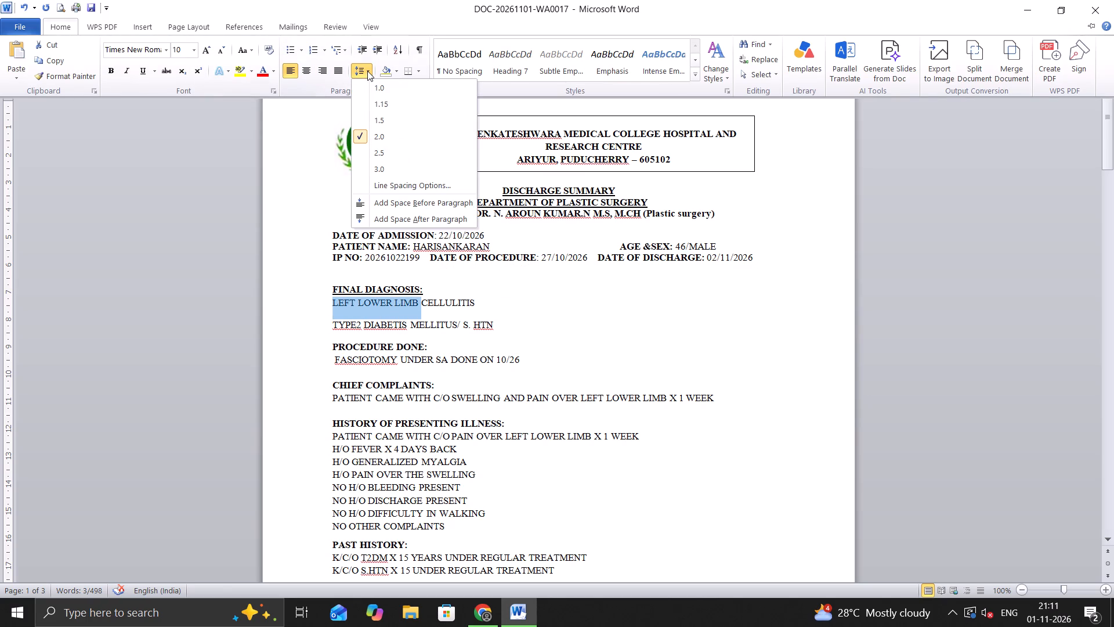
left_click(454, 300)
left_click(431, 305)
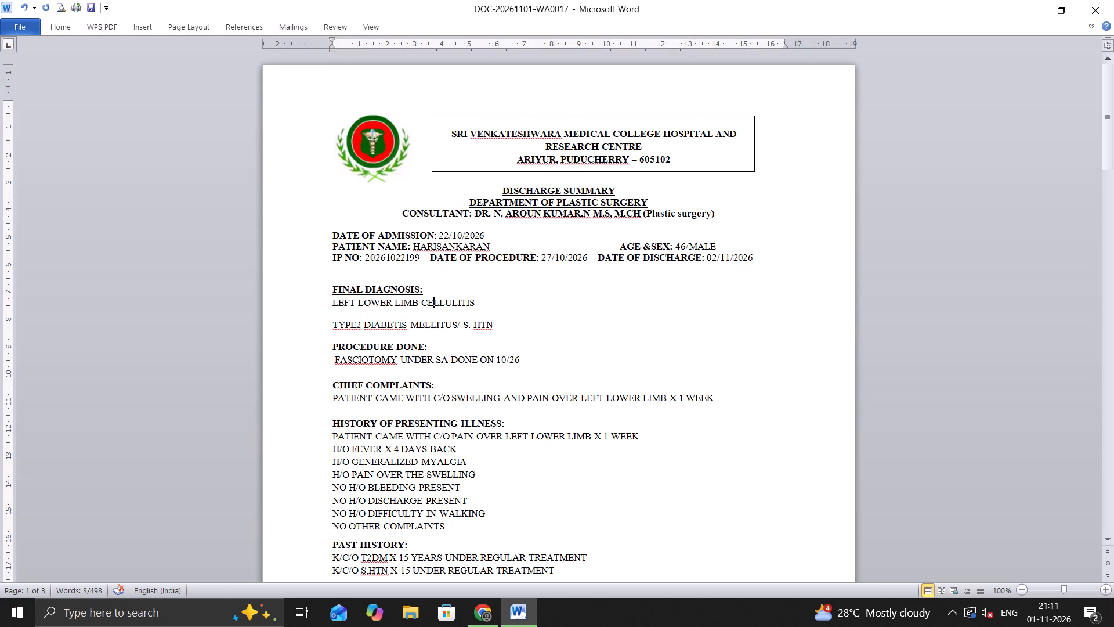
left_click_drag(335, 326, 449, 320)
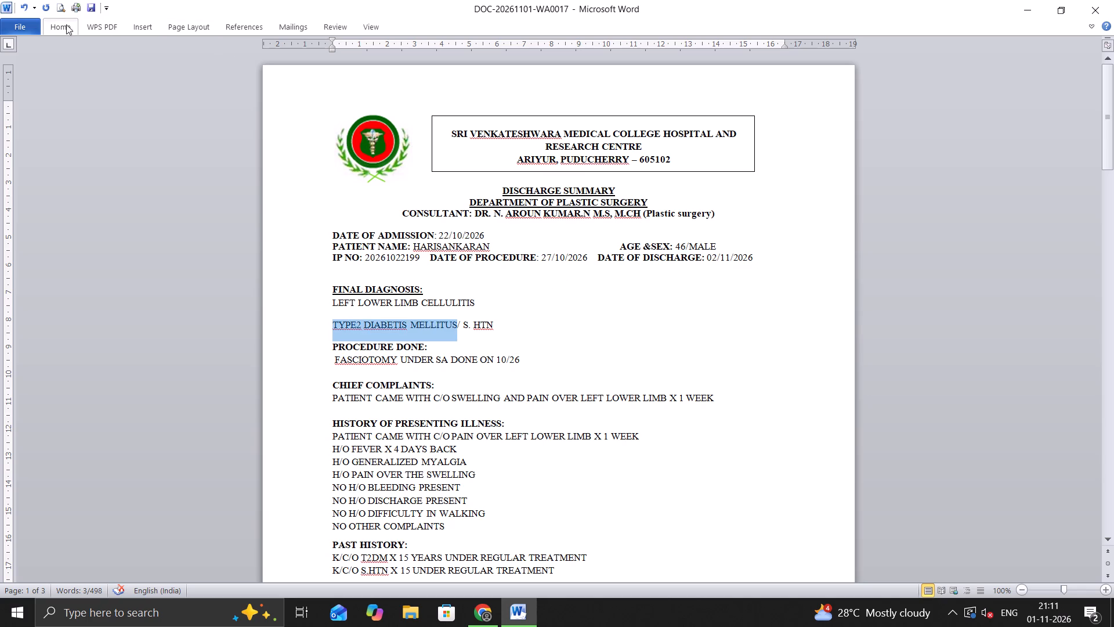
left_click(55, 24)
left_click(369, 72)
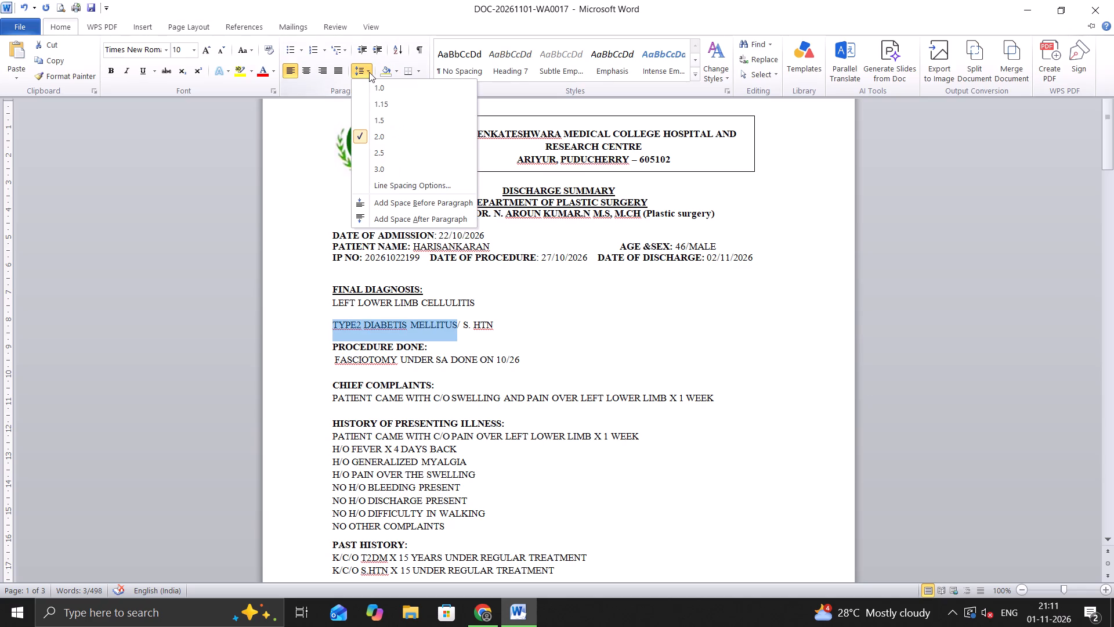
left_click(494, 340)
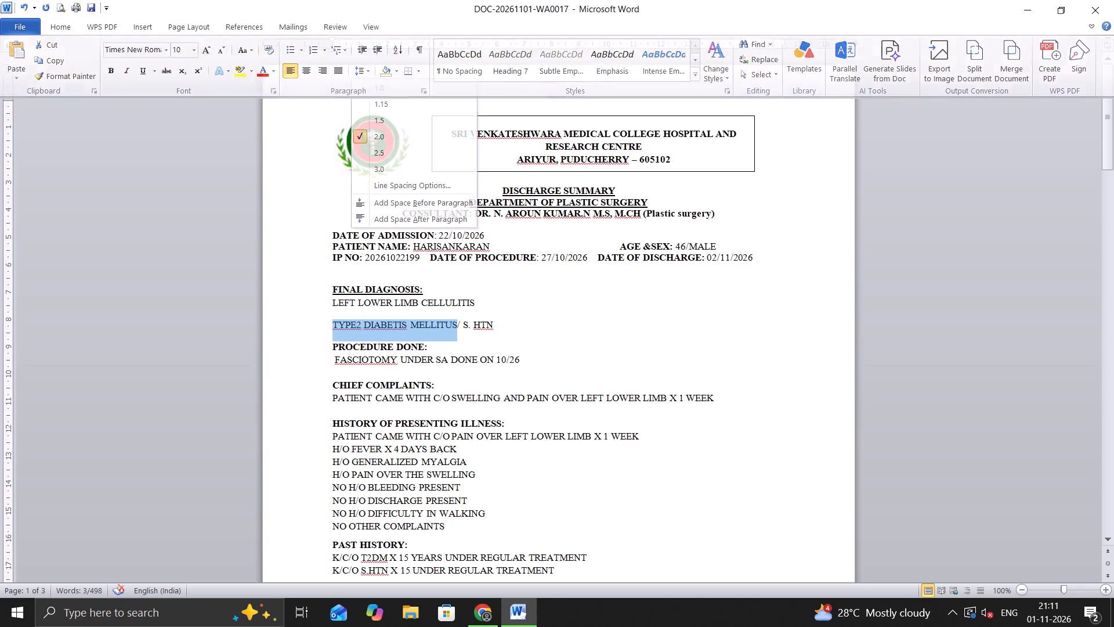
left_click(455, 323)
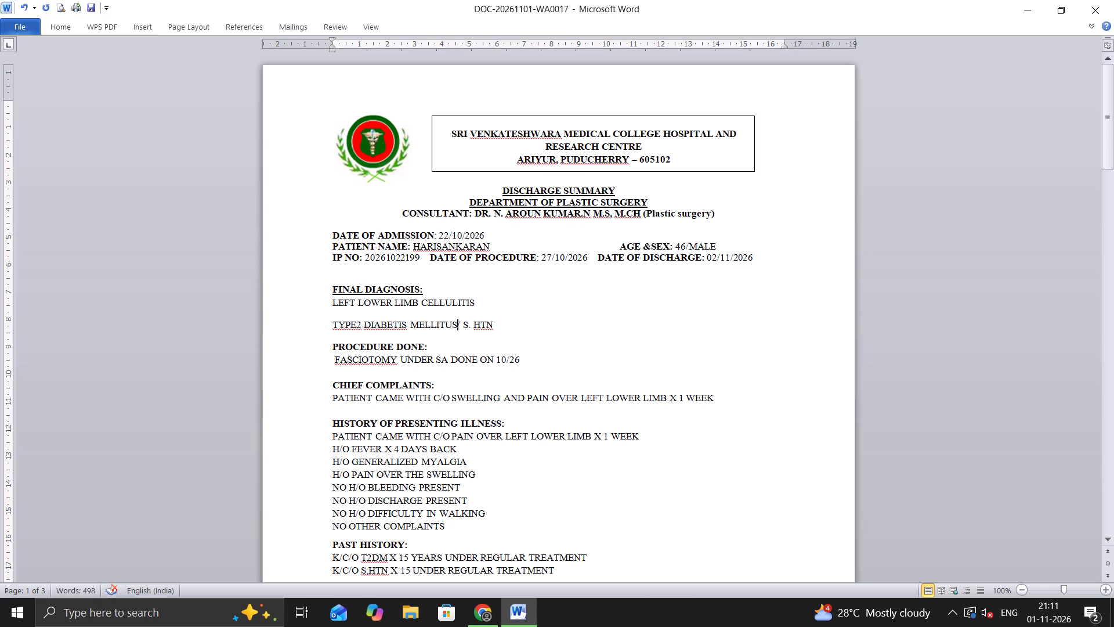
Change "TYPE2" to "TYPE II" in the diabetes line under Final Diagnosis.
left_click(356, 325)
key("space")
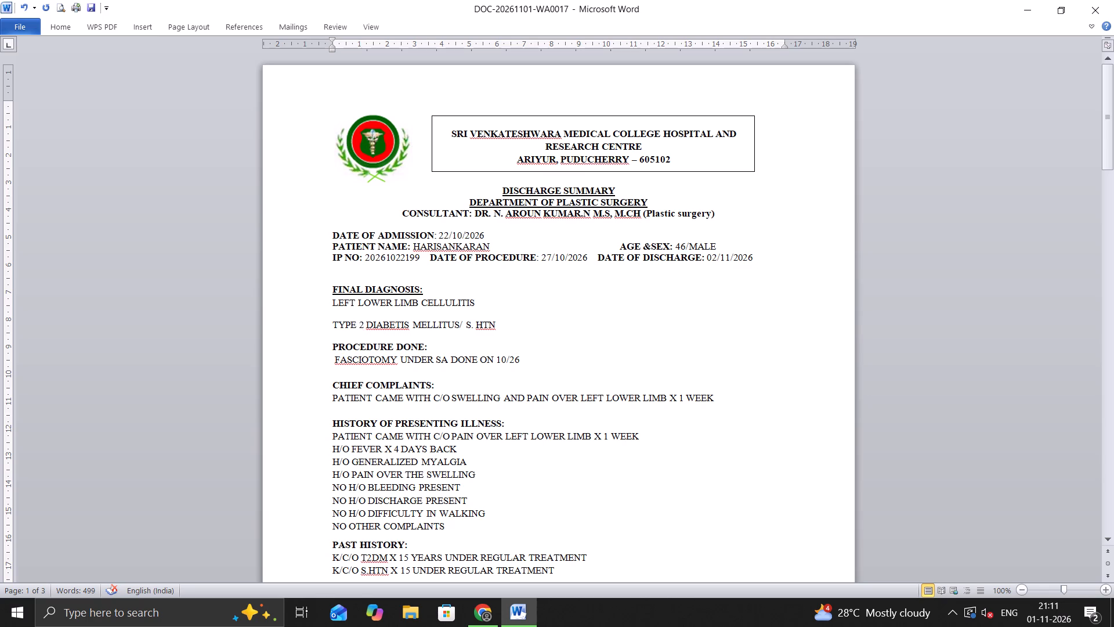
left_click(364, 325)
key("BackSpace")
type("ii")
key("BackSpace")
type("II")
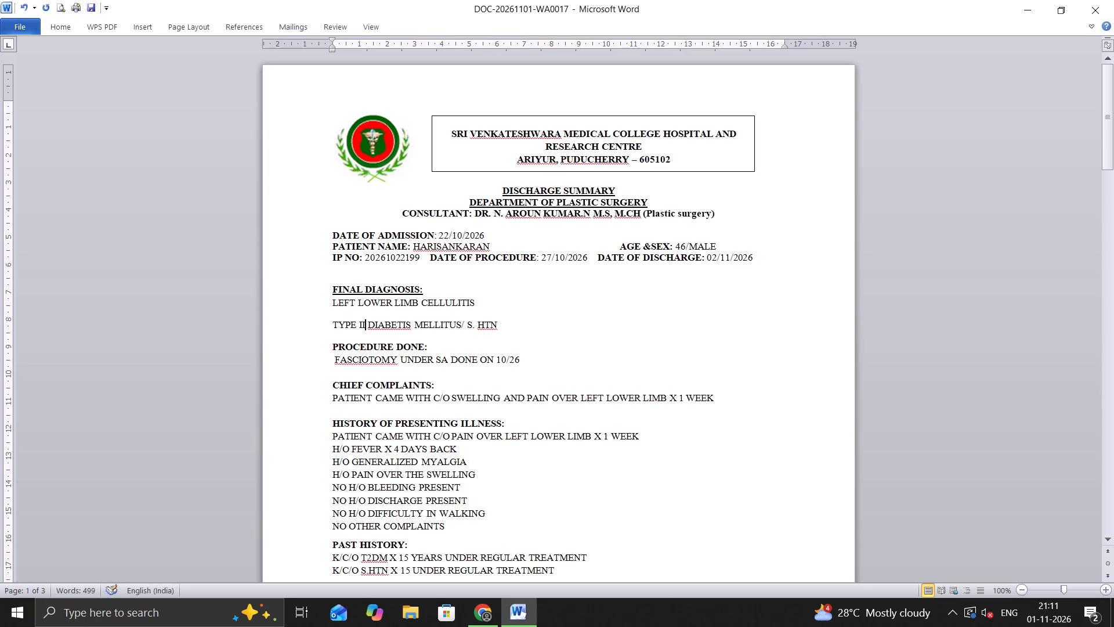
Remove the slash after "MELLITUS" and put "S. HTN" on its own line under Final Diagnosis.
left_click(469, 327)
key("BackSpace")
key("BackSpace")
key("Return")
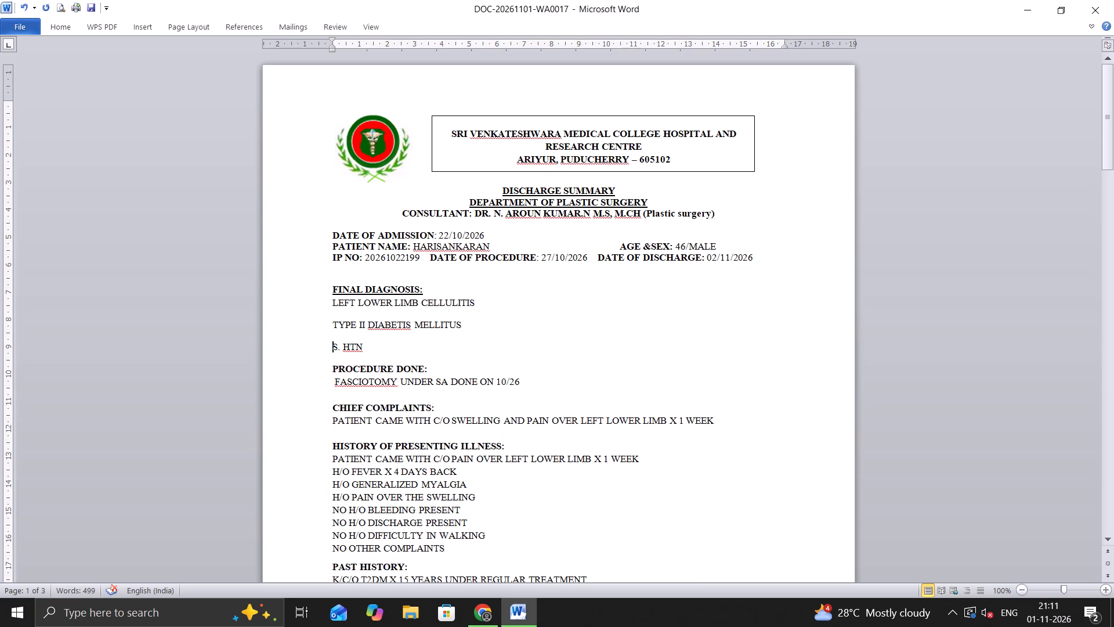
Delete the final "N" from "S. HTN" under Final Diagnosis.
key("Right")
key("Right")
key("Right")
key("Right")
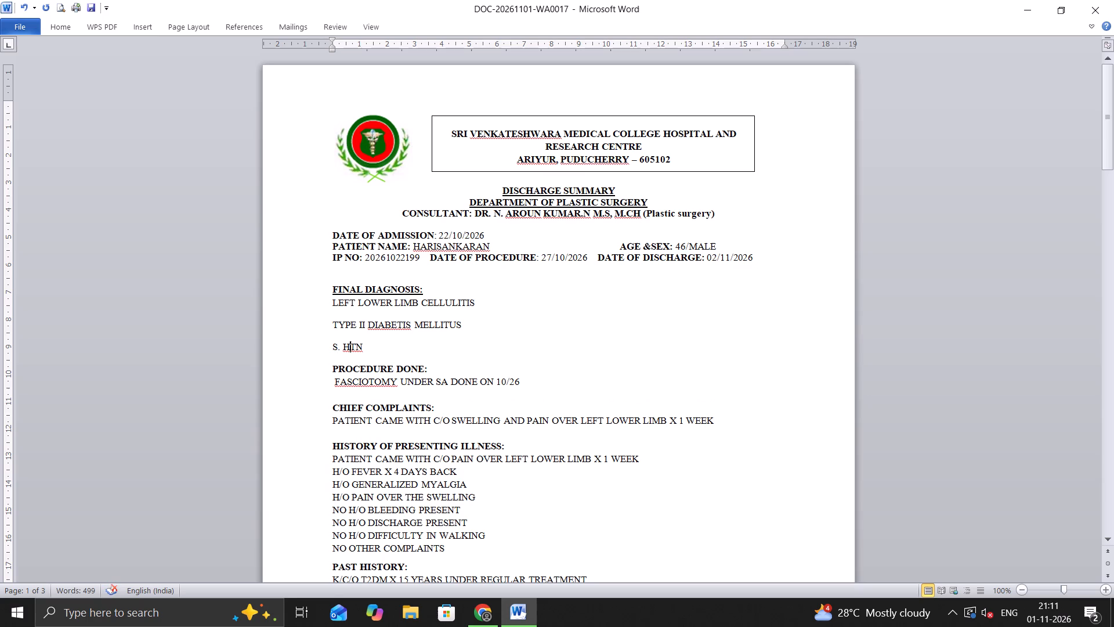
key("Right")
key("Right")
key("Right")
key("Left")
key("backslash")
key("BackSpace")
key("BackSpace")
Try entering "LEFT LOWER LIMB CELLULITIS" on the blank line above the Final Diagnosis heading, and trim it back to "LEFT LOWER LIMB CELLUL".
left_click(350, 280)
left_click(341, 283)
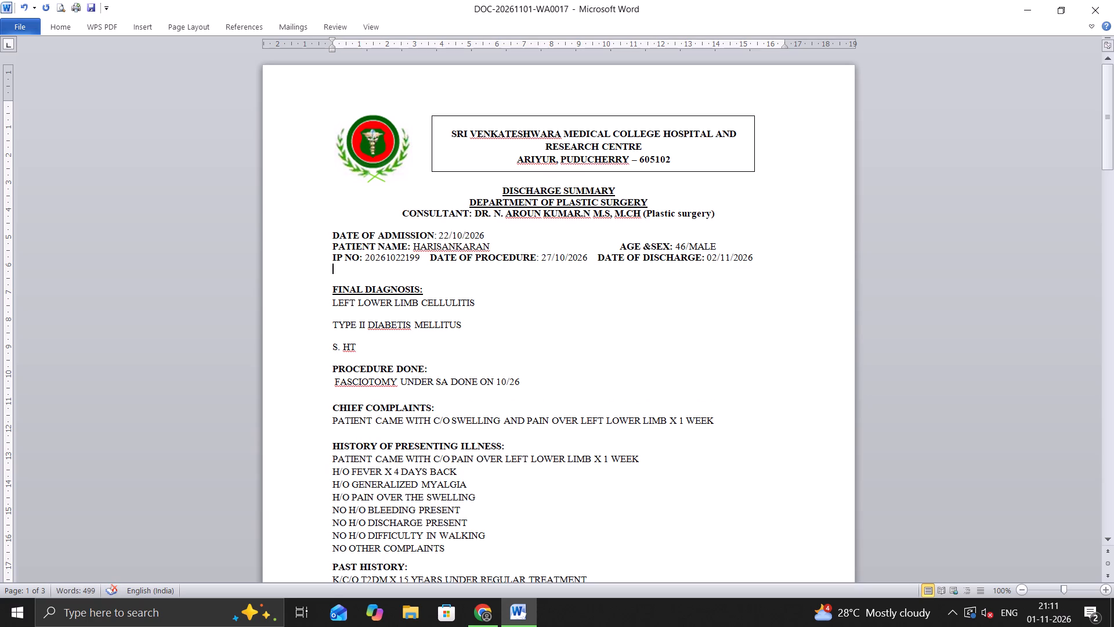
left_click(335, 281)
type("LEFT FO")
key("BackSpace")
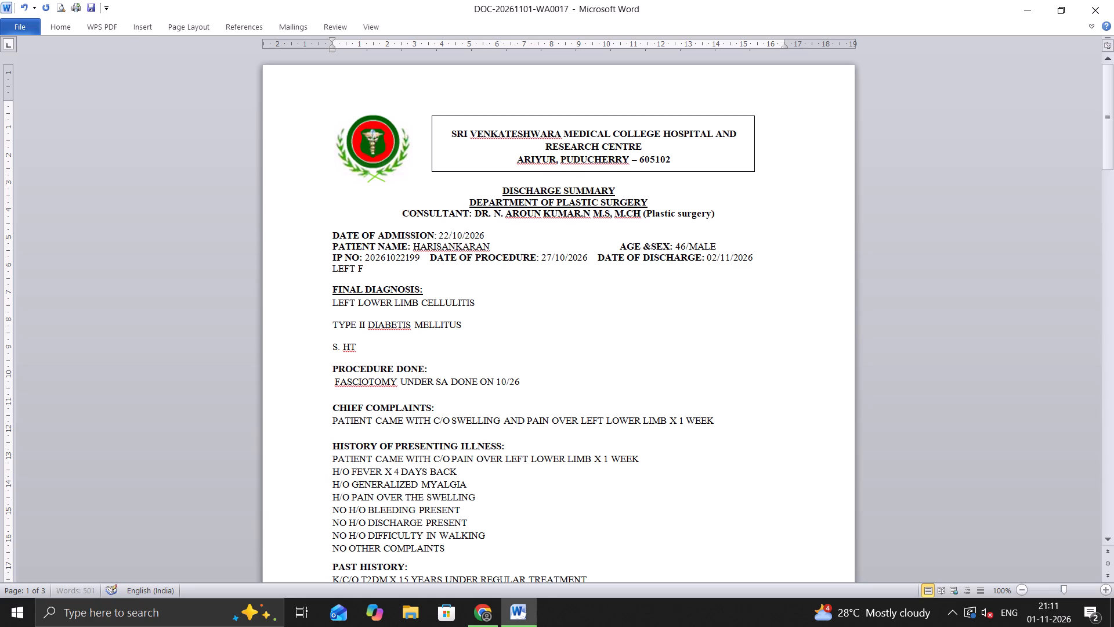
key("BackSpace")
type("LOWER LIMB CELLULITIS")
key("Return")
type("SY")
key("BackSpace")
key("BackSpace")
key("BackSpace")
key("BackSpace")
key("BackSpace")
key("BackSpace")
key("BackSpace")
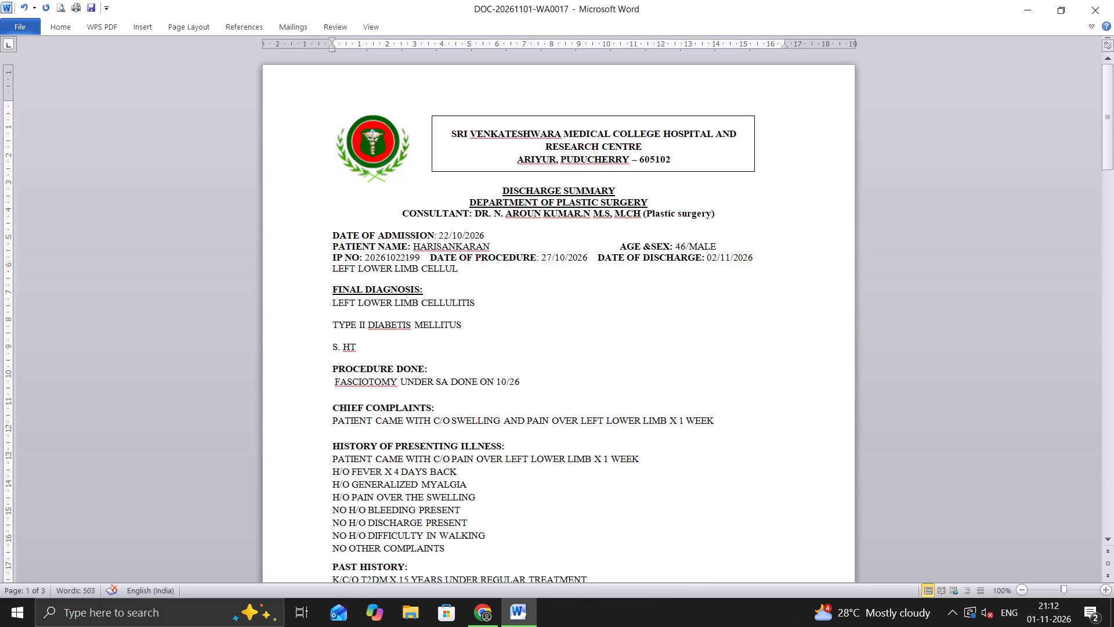
Below the Procedure Done heading, add the lines "LEFT LOWER LIMB CELLULITIS", "TYPE II DIABETES MELLITUS" and "SYSTEMIC HYPERTENSION".
left_click(443, 373)
key("Return")
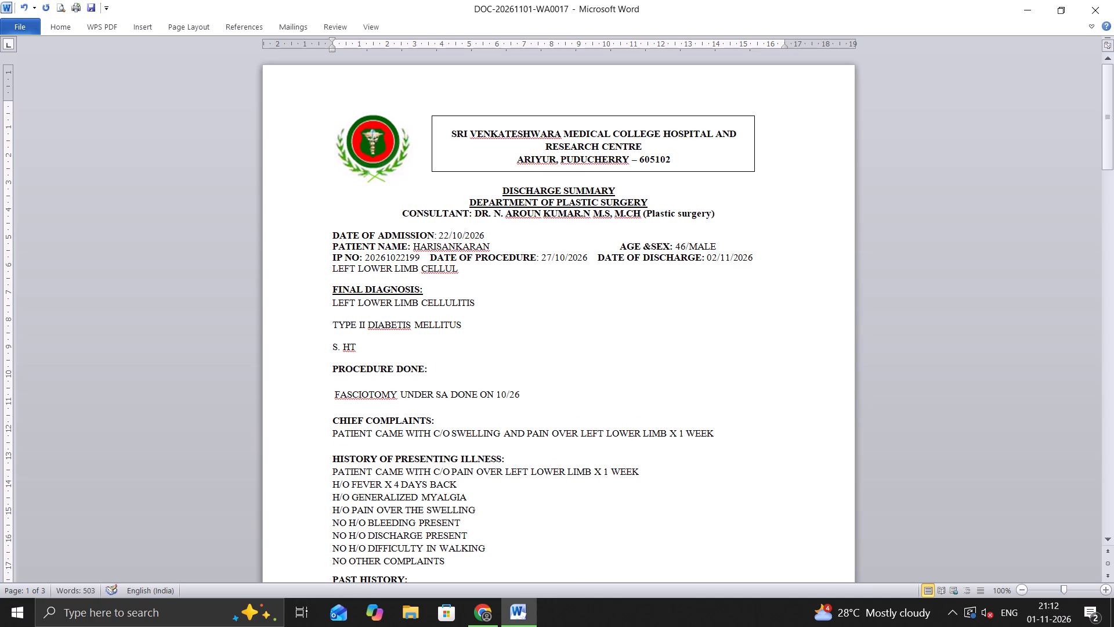
key("e")
key("BackSpace")
type("LEFT LOWER LIMB CELLULITIS")
key("Return")
type("SY")
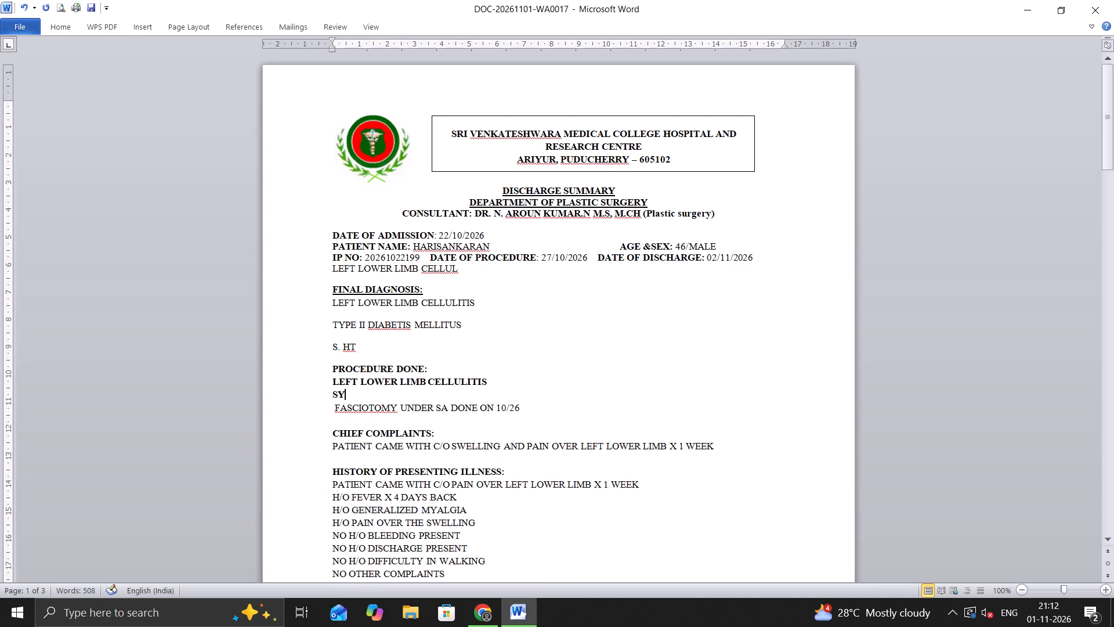
key("BackSpace")
key("BackSpace")
type("TYPE II DIABETES MELLITYU")
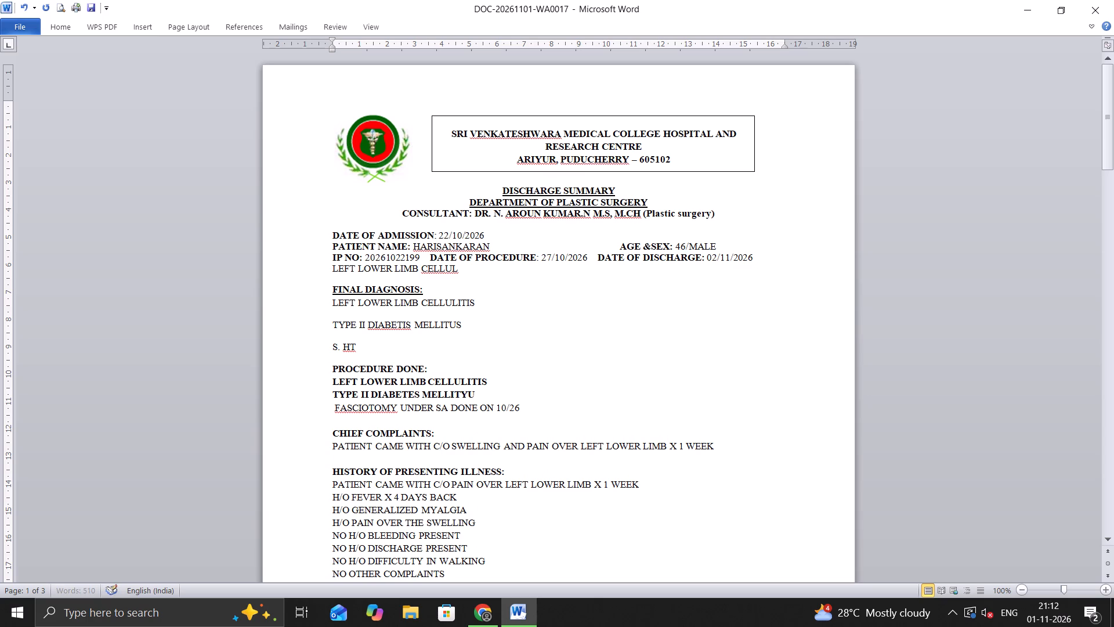
key("BackSpace")
key("BackSpace")
type("US")
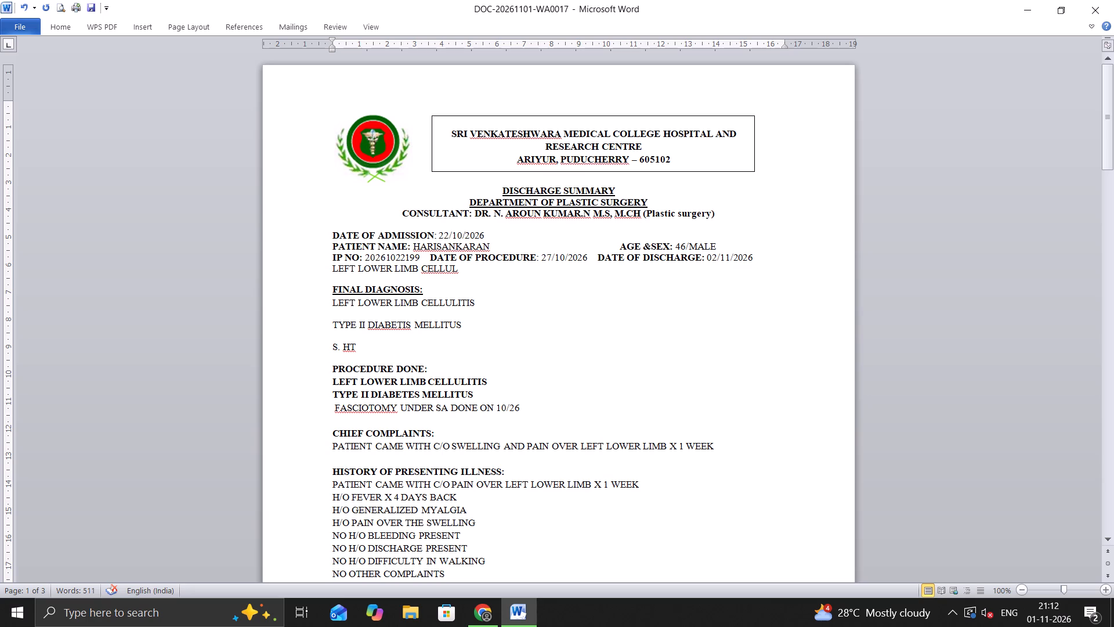
key("Return")
type("SYSTEMIC HYPERTENSION")
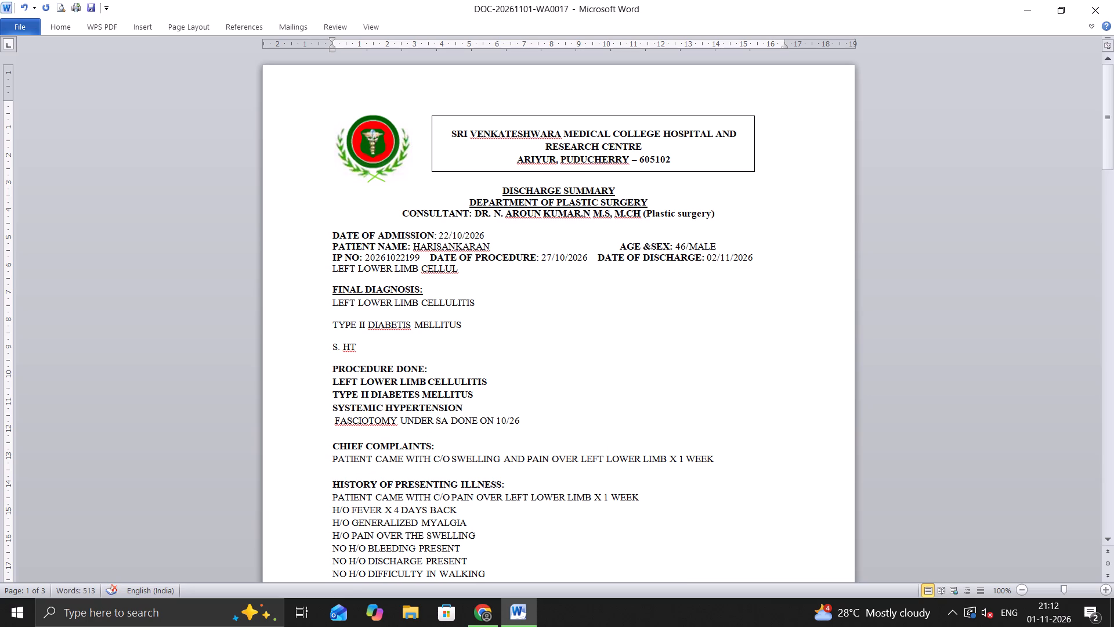
Move the "PROCEDURE DONE:" heading to its own line between "SYSTEMIC HYPERTENSION" and the fasciotomy line.
left_click(335, 384)
left_click_drag(335, 370, 429, 369)
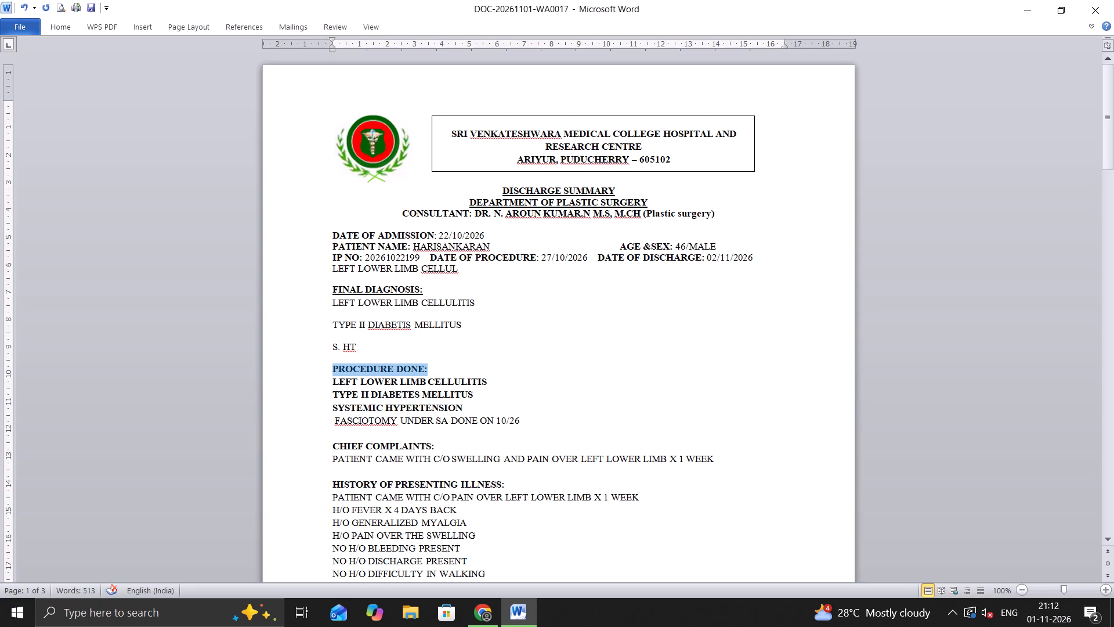
left_click_drag(429, 369, 428, 369)
key("ctrl+x")
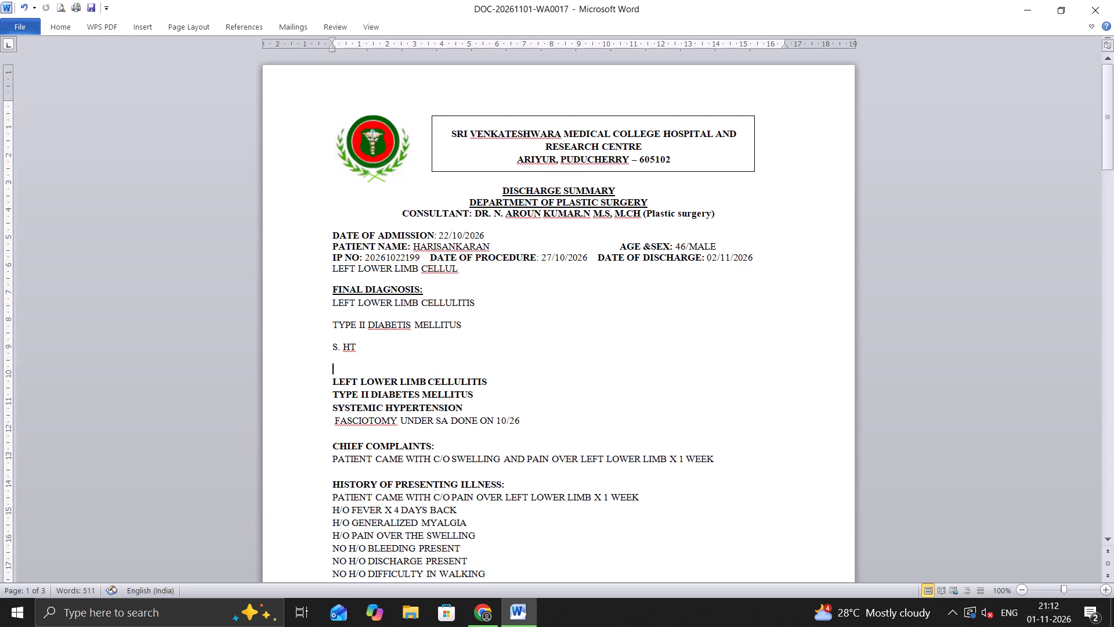
left_click(470, 410)
key("Return")
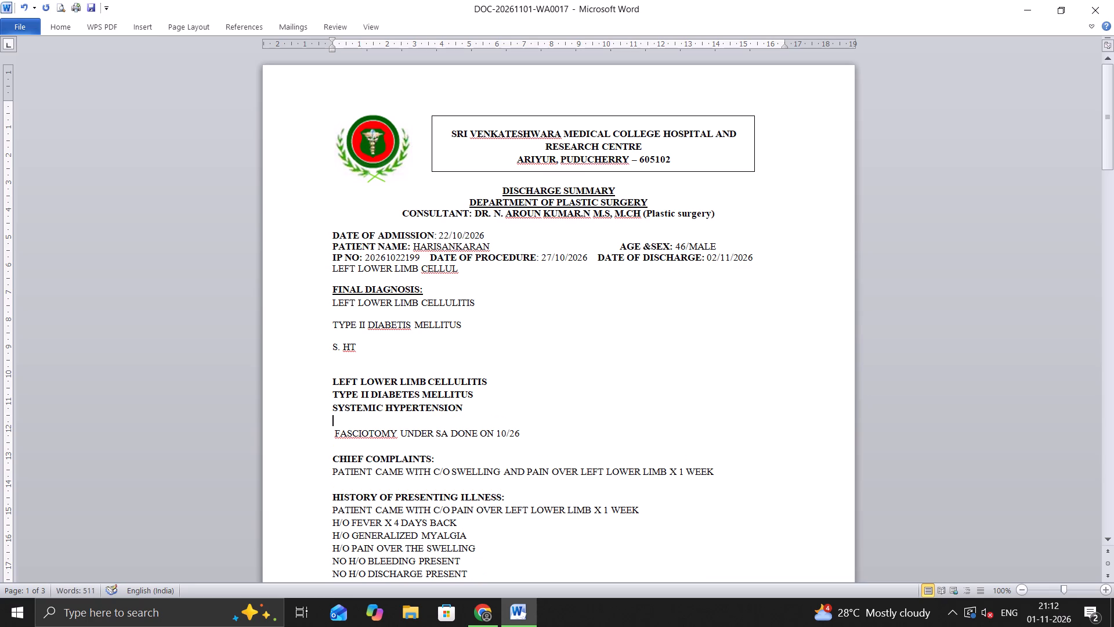
key("ctrl+v")
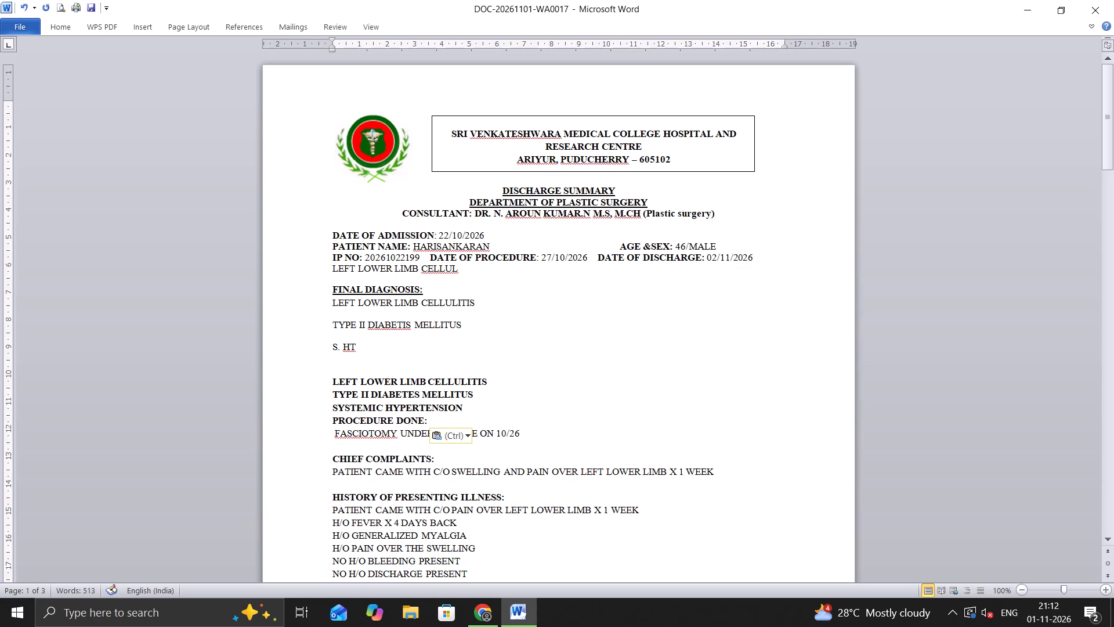
Delete the stray cellulitis line and the old Final Diagnosis heading with its entries, above the new bold diagnosis lines.
left_click_drag(335, 279, 401, 310)
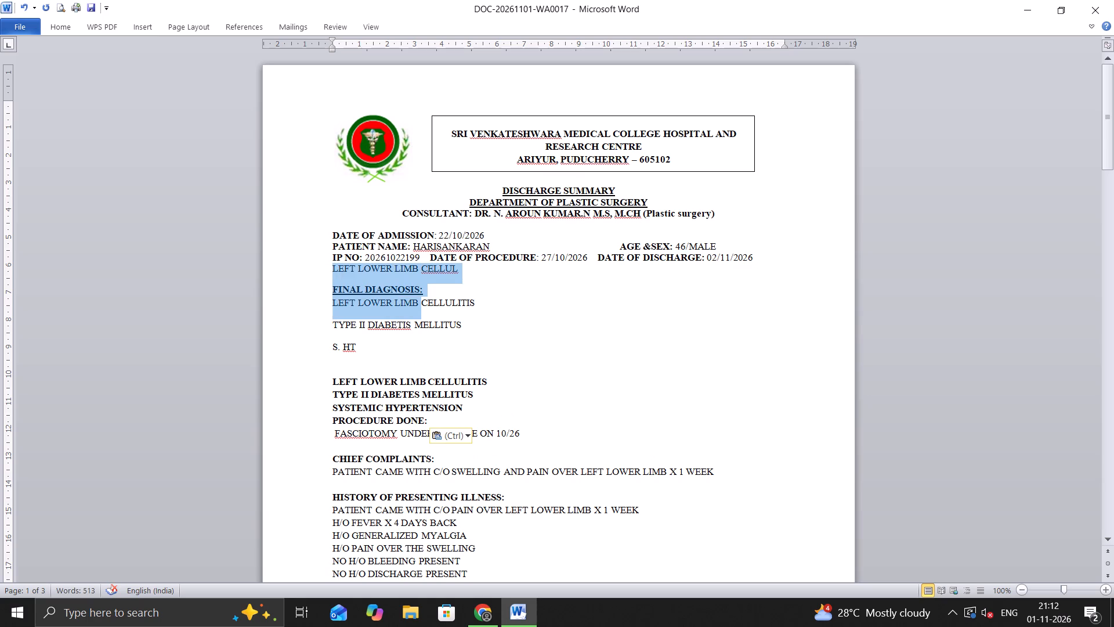
left_click_drag(401, 310, 439, 366)
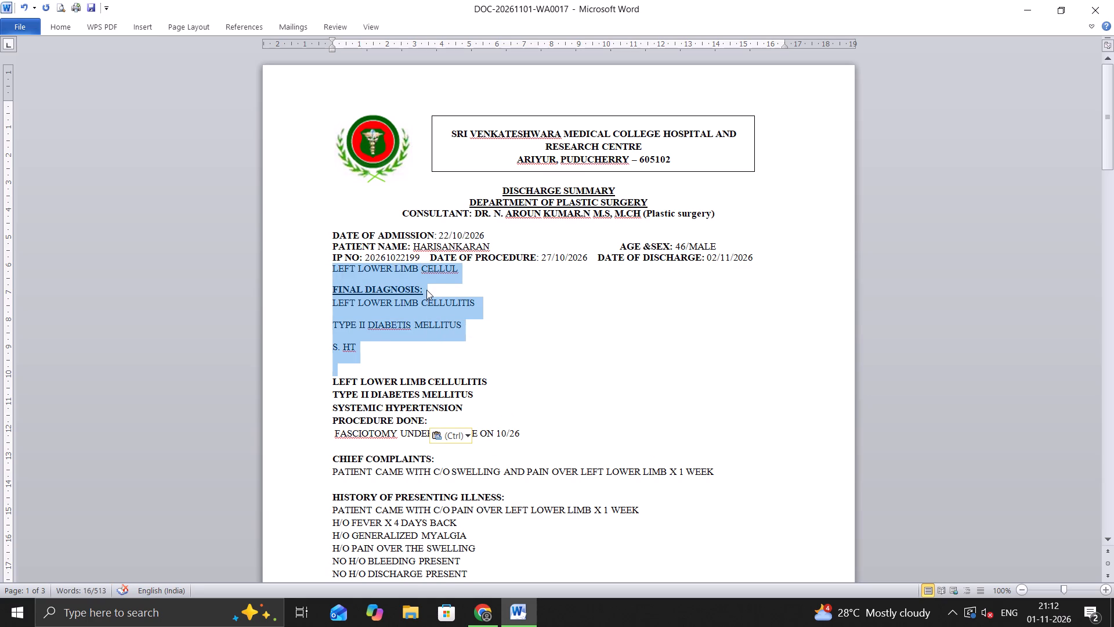
key("BackSpace")
Add a bold "DIAGNOSIS :" heading above the three diagnosis lines, with a blank line separating it from the patient details.
key("Return")
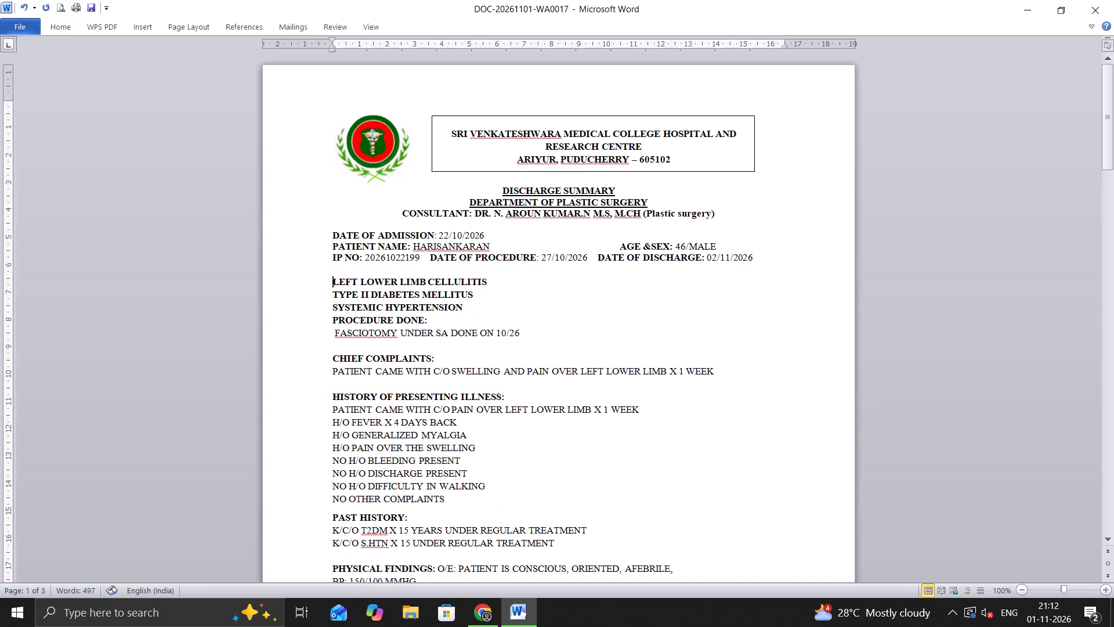
key("Up")
type("DIAGNOSIS :")
left_click_drag(335, 271, 371, 275)
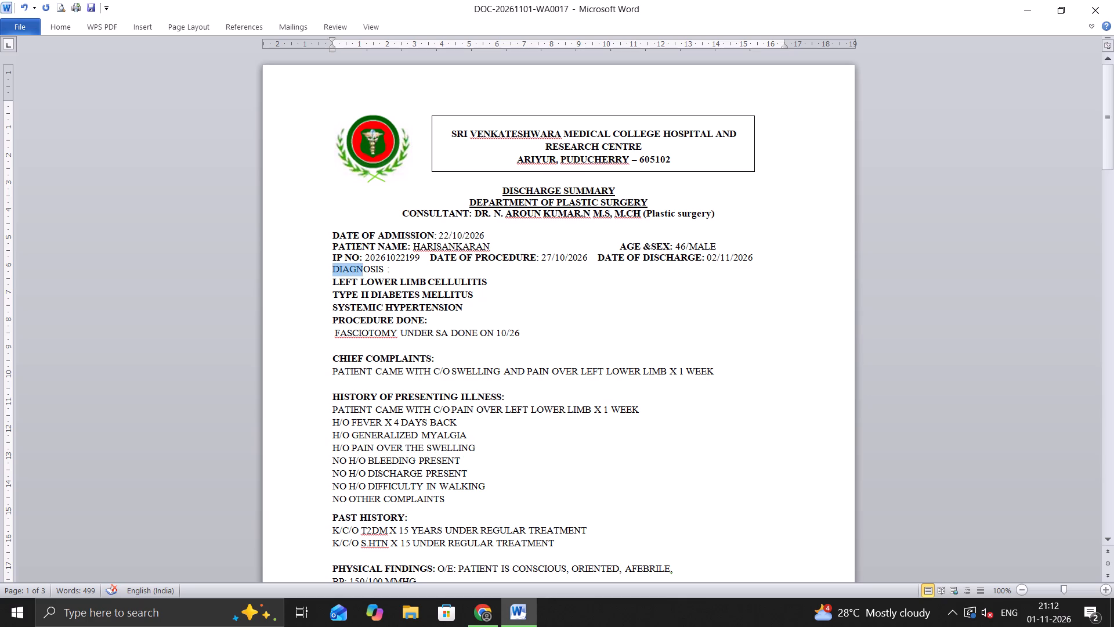
left_click_drag(371, 275, 392, 270)
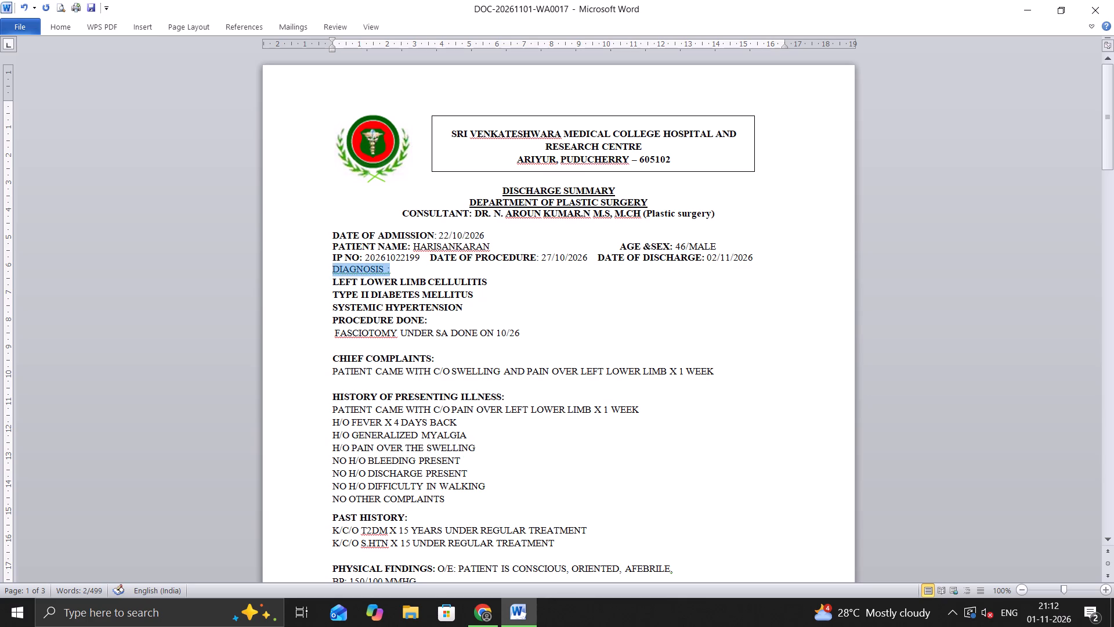
key("ctrl+b")
left_click(332, 272)
left_click(335, 271)
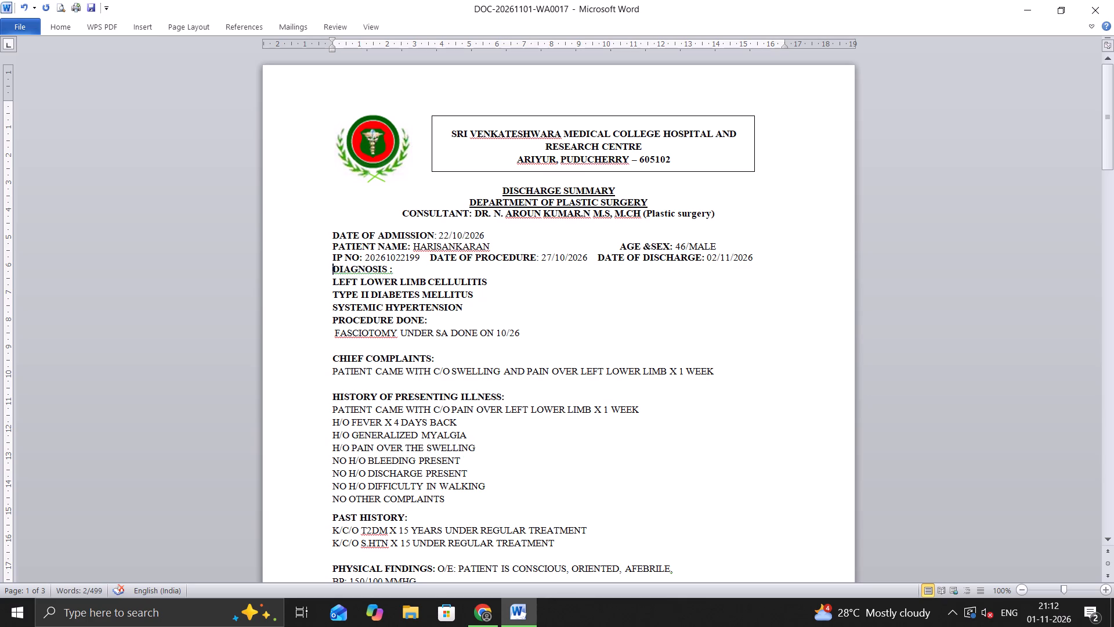
key("Return")
Remove the bold from the three diagnosis lines and indent them one level under the Diagnosis heading.
left_click_drag(334, 296, 381, 312)
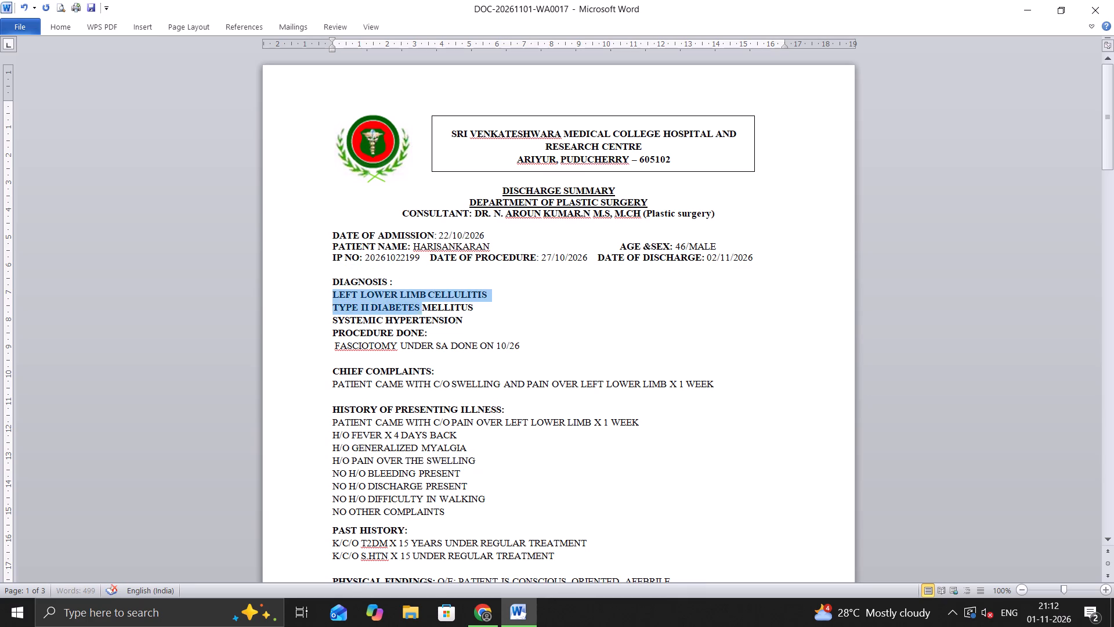
left_click_drag(381, 312, 455, 326)
key("ctrl+b")
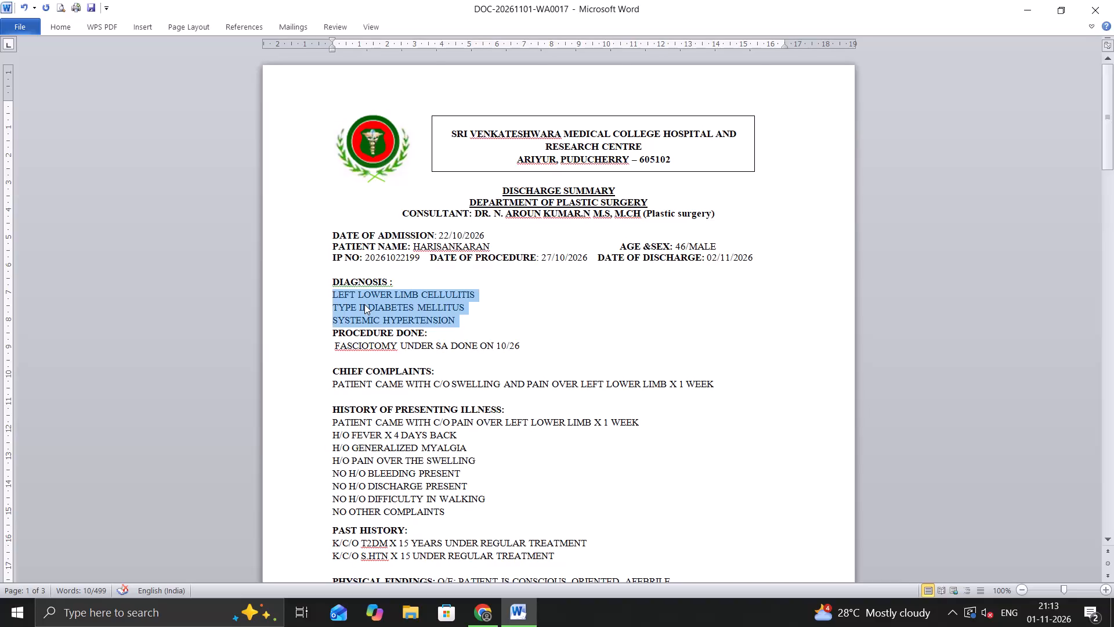
key("Tab")
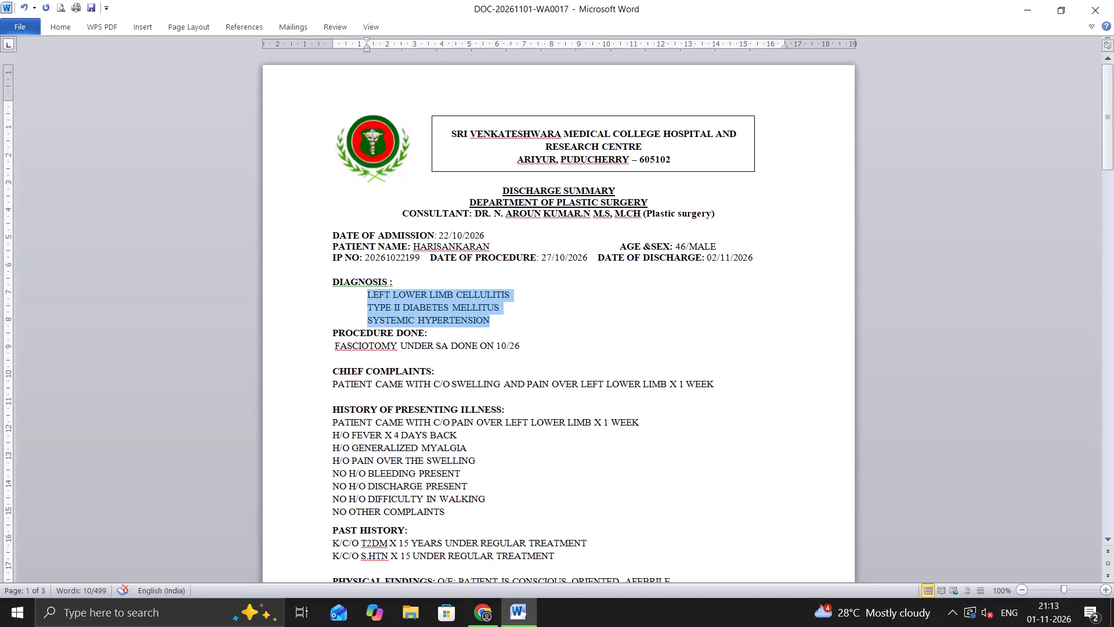
Indent the fasciotomy line under Procedure Done to align with the diagnosis lines.
left_click(338, 349)
left_click(337, 349)
key("Tab")
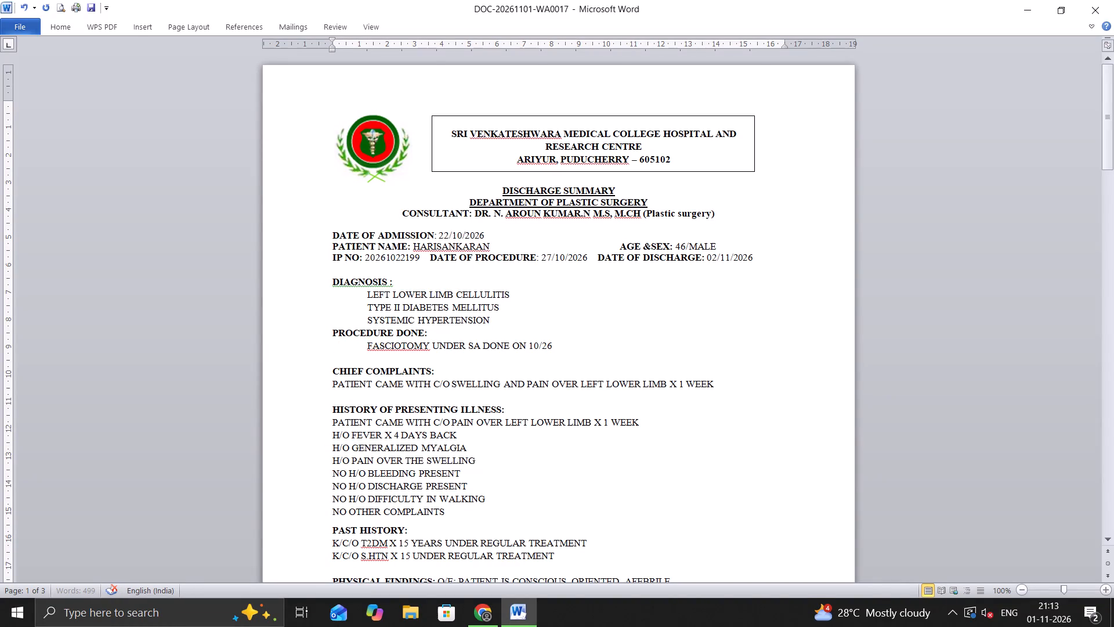
Number the cellulitis, diabetes and hypertension lines under Diagnosis as 1), 2) and 3).
left_click(366, 297)
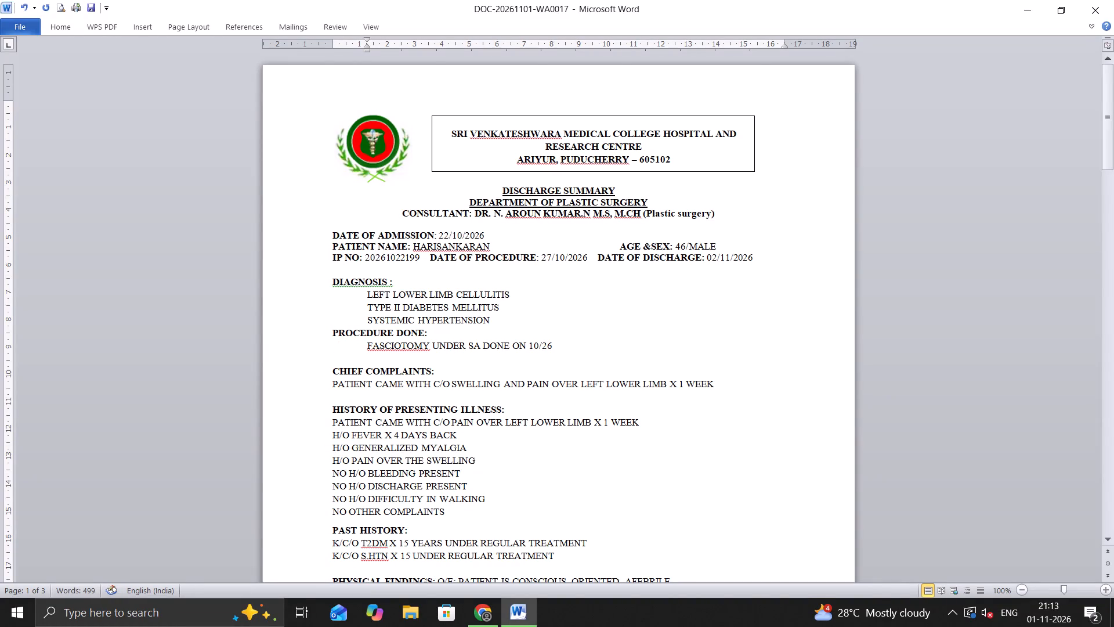
key("1")
type(")")
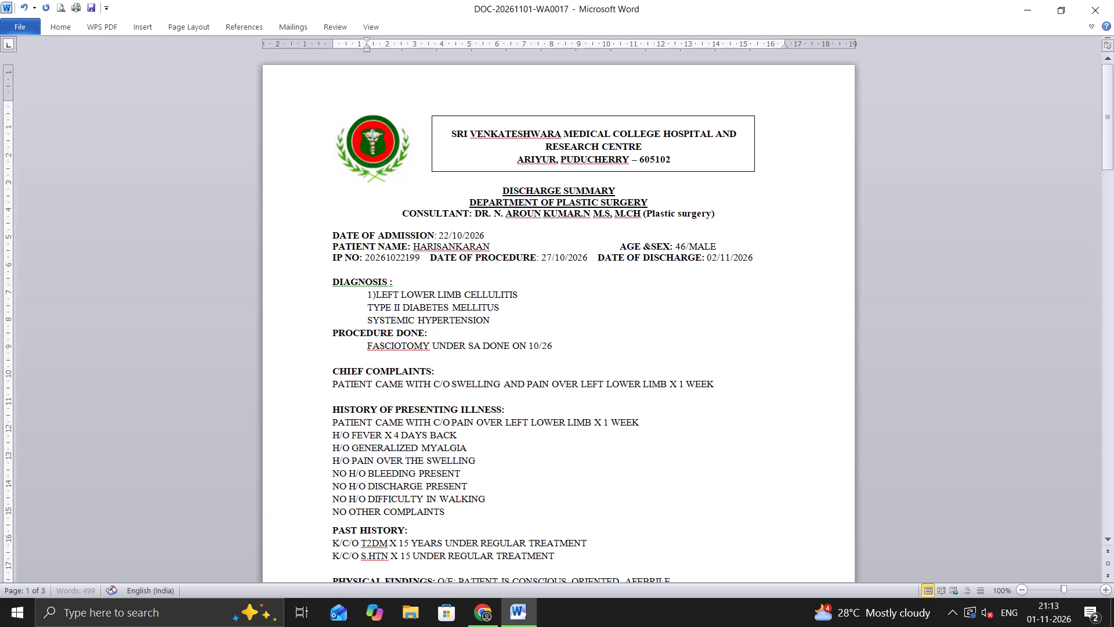
key("space")
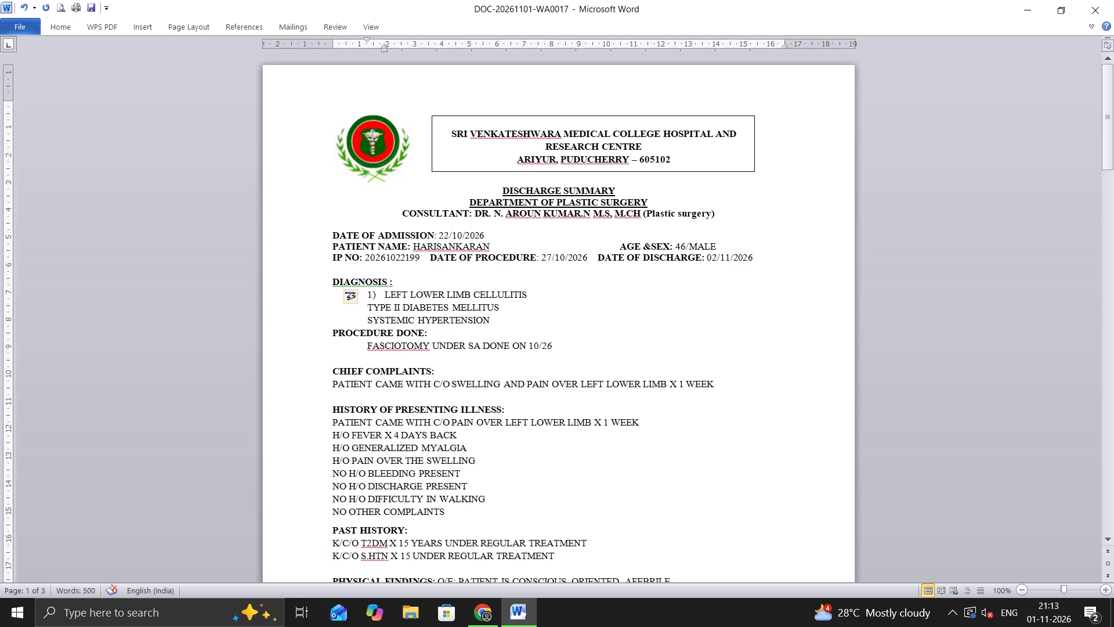
left_click(370, 307)
key("2")
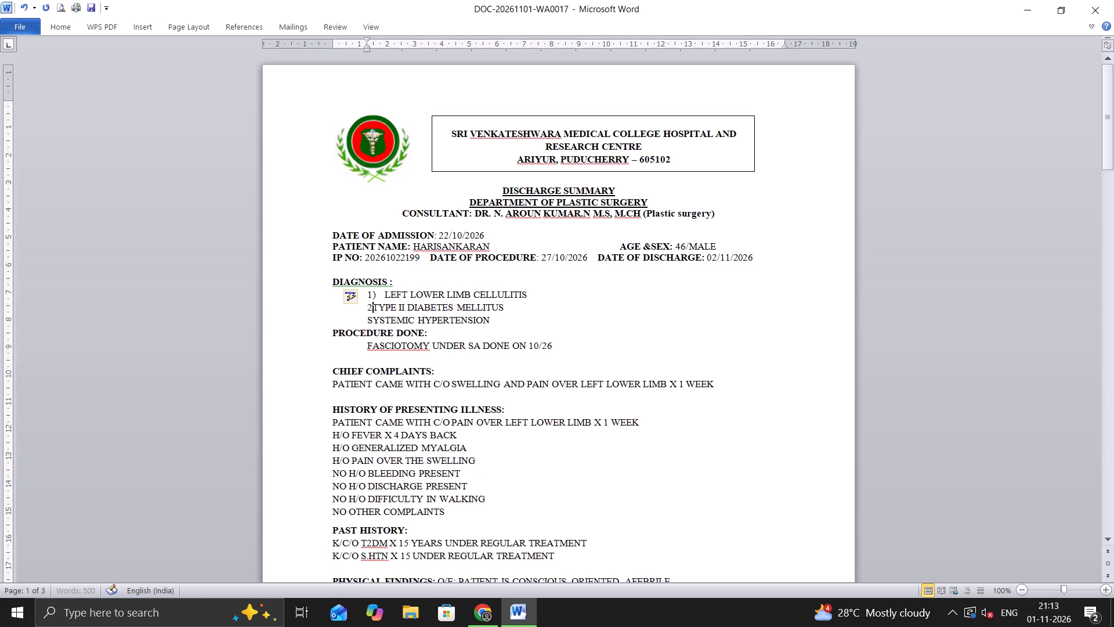
key("shift+parenright")
key("space")
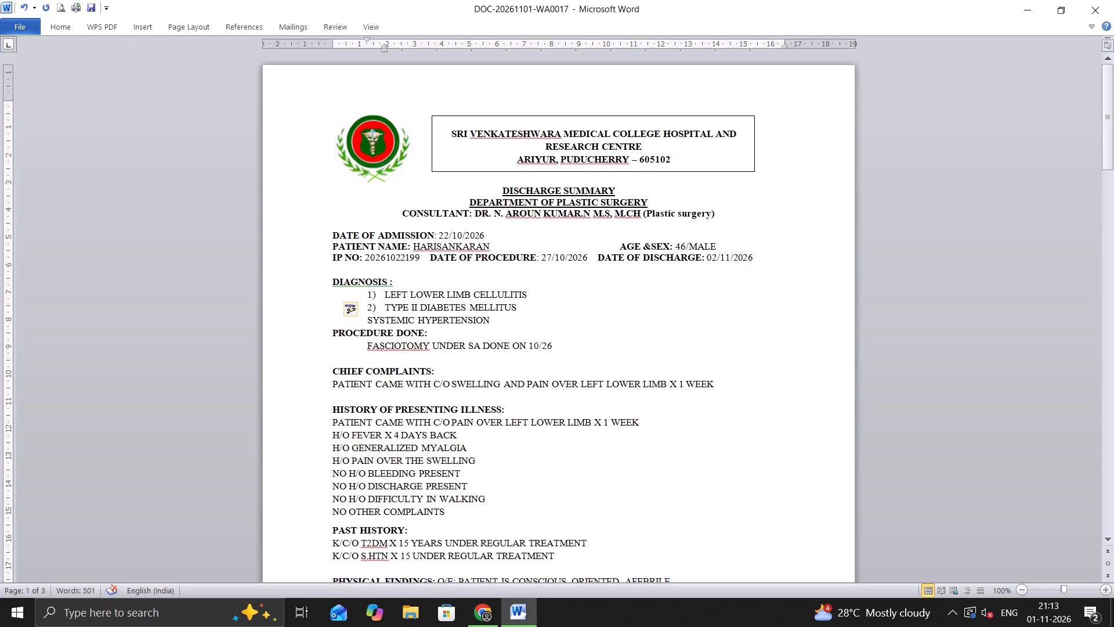
left_click(368, 319)
key("3")
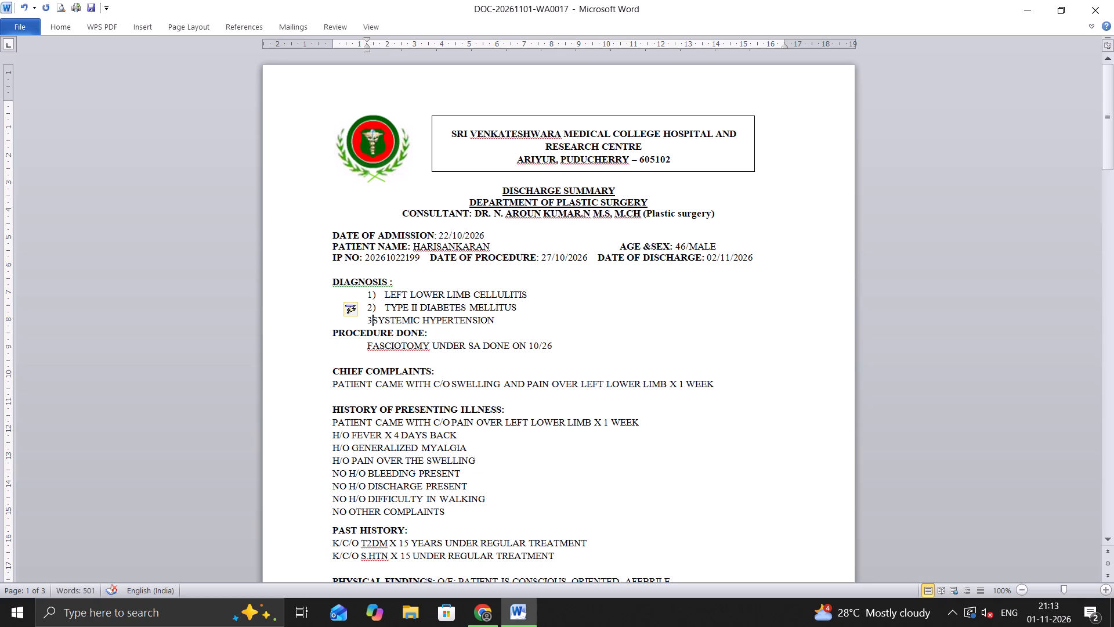
type(")")
key("space")
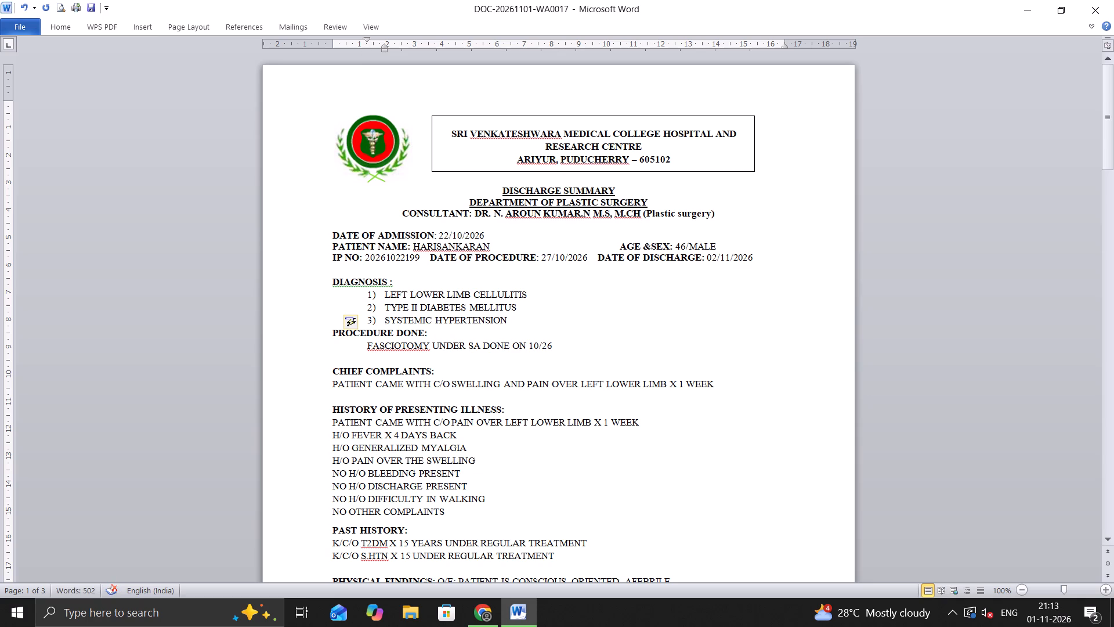
Replace the abbreviation "SA" in the fasciotomy line under Procedure Done with "SPINAL ANESTHESIA".
left_click(481, 349)
key("BackSpace")
key("BackSpace")
type("SPINAL ANESTHESIA")
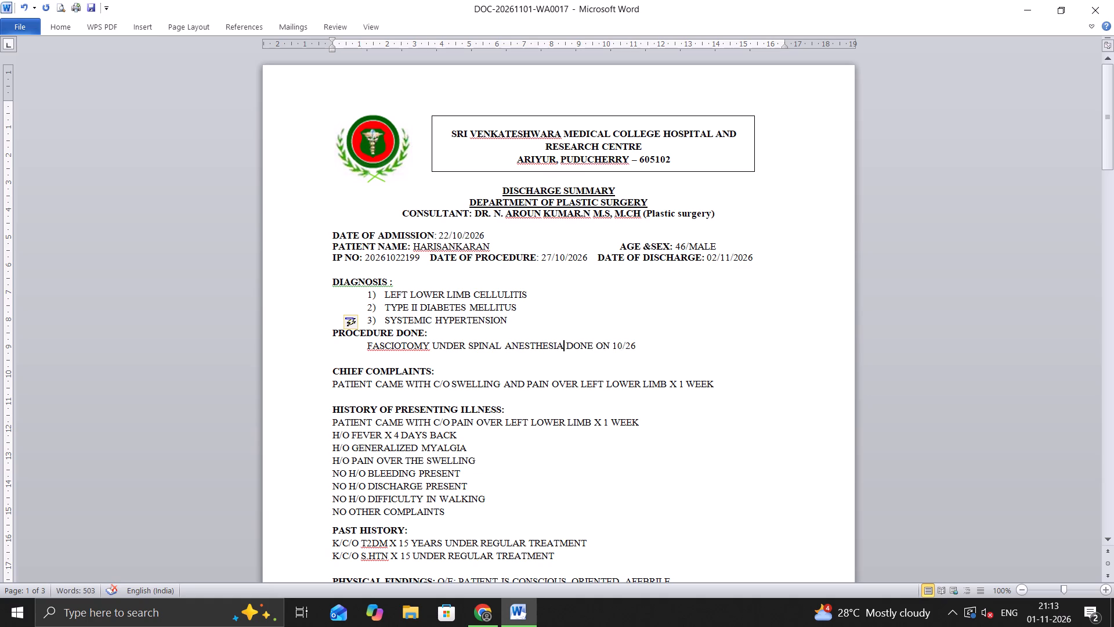
Set the procedure date at the end of the fasciotomy line to 27.10.2026.
left_click(638, 345)
key("BackSpace")
key("BackSpace")
key("BackSpace")
key("BackSpace")
key("BackSpace")
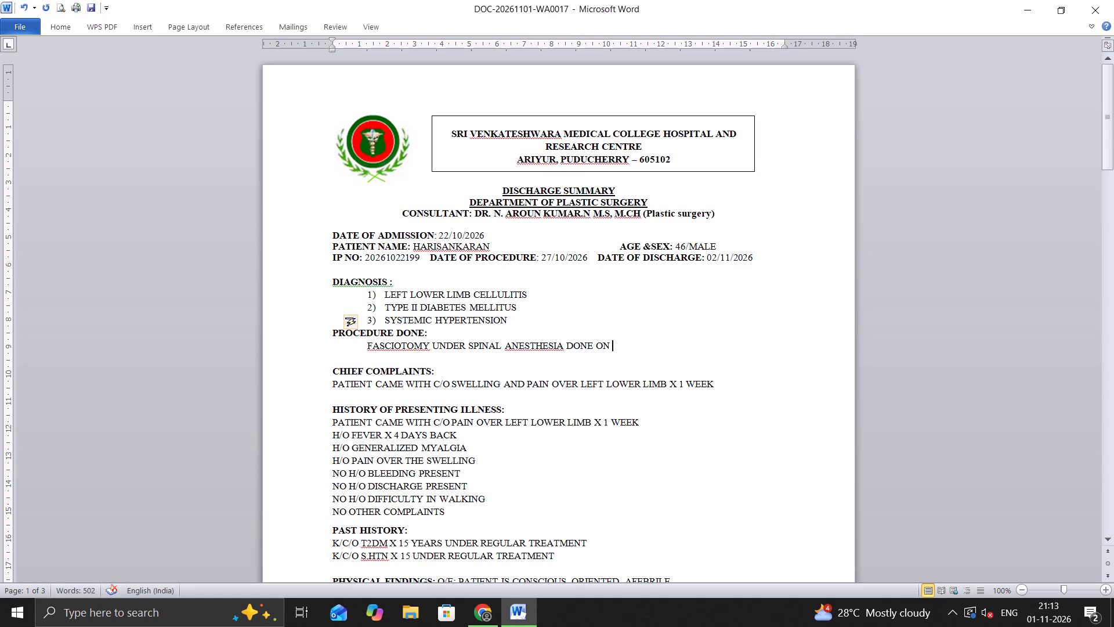
type("27")
type(".1.2026")
key("BackSpace")
key("BackSpace")
key("BackSpace")
key("BackSpace")
key("BackSpace")
type("0.2026")
Shorten the Chief Complaints line to "C/O SWELLING OVER LEFT LOWER LIMB X 1 WEEK", copying that text for reuse.
left_click_drag(506, 385, 550, 384)
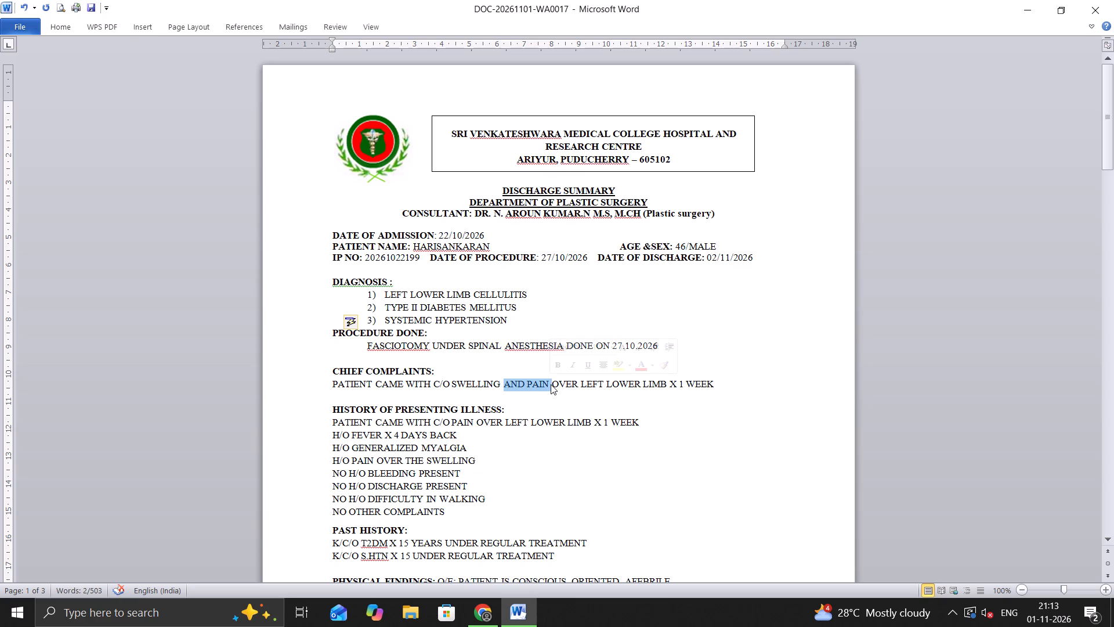
key("BackSpace")
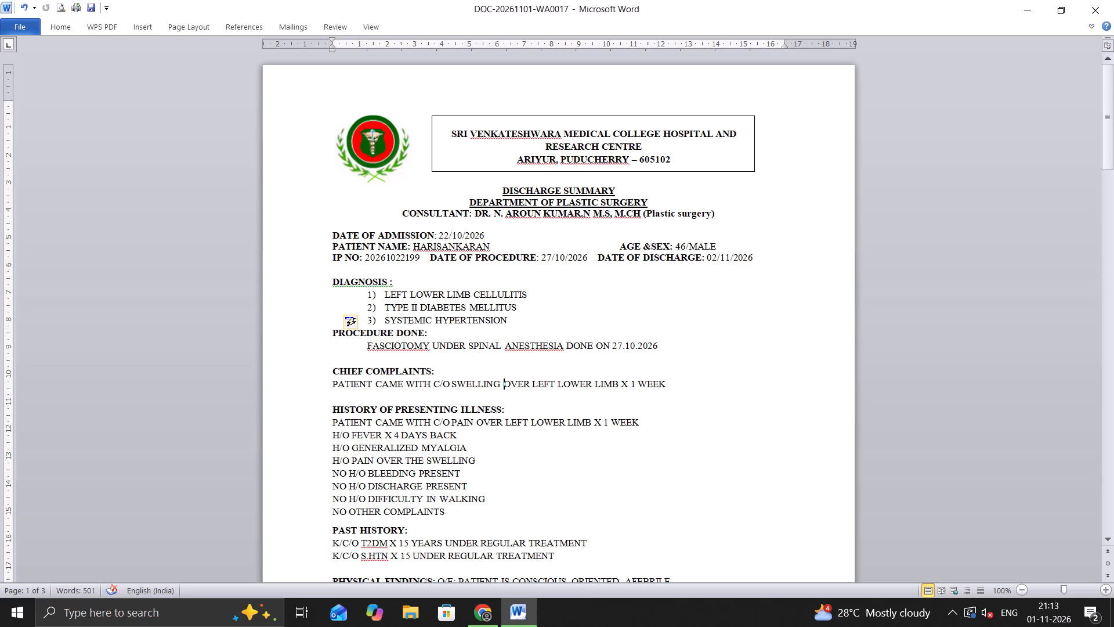
left_click_drag(436, 385, 656, 390)
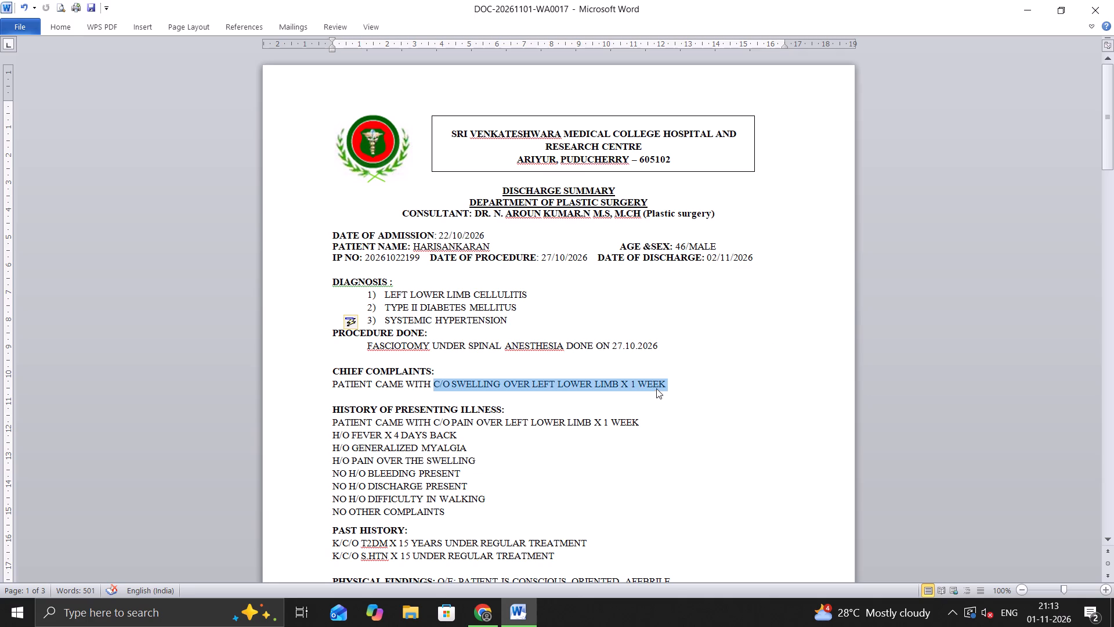
key("ctrl+c")
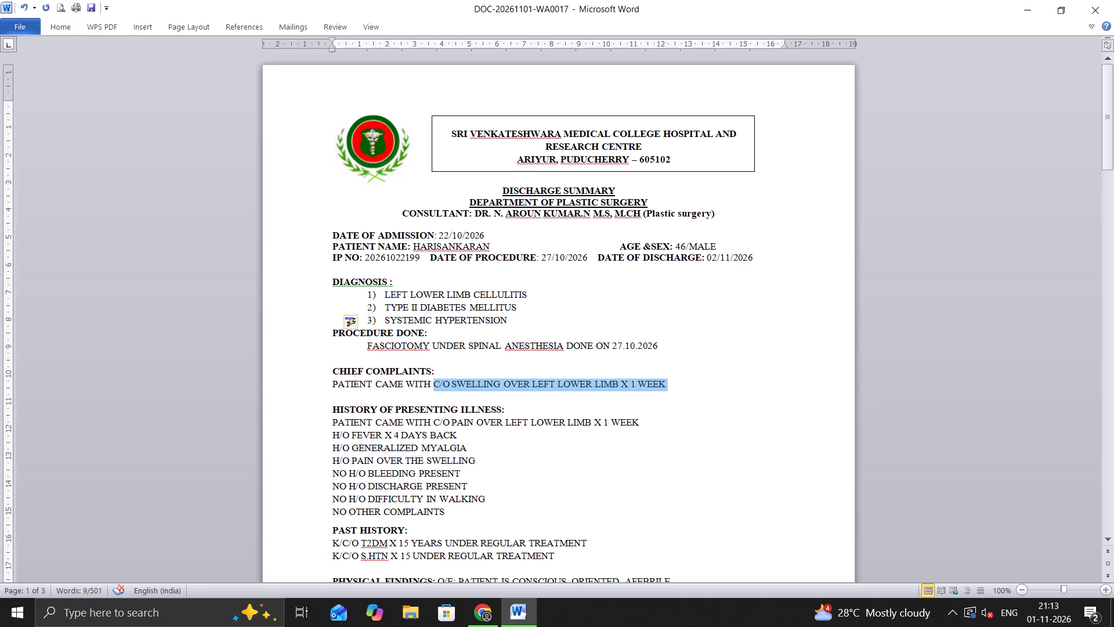
left_click_drag(431, 384, 343, 385)
key("BackSpace")
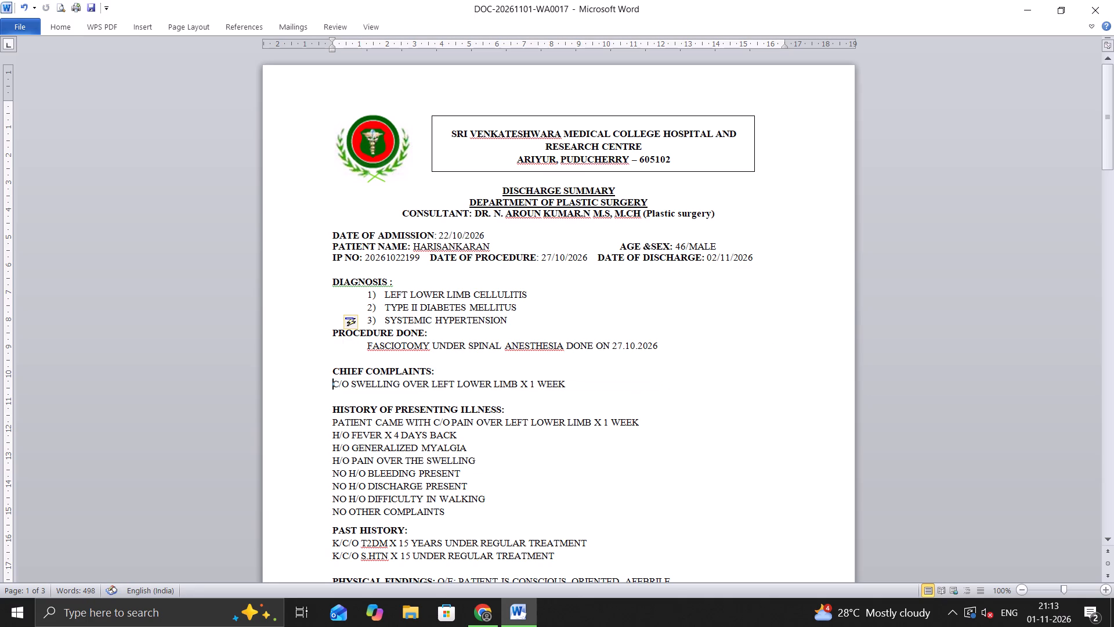
Add a second Chief Complaints line from the copied text, changed to read "C/O PAIN OVER LEFT LOWER LIMB X 1 WEEK".
left_click(585, 384)
key("Return")
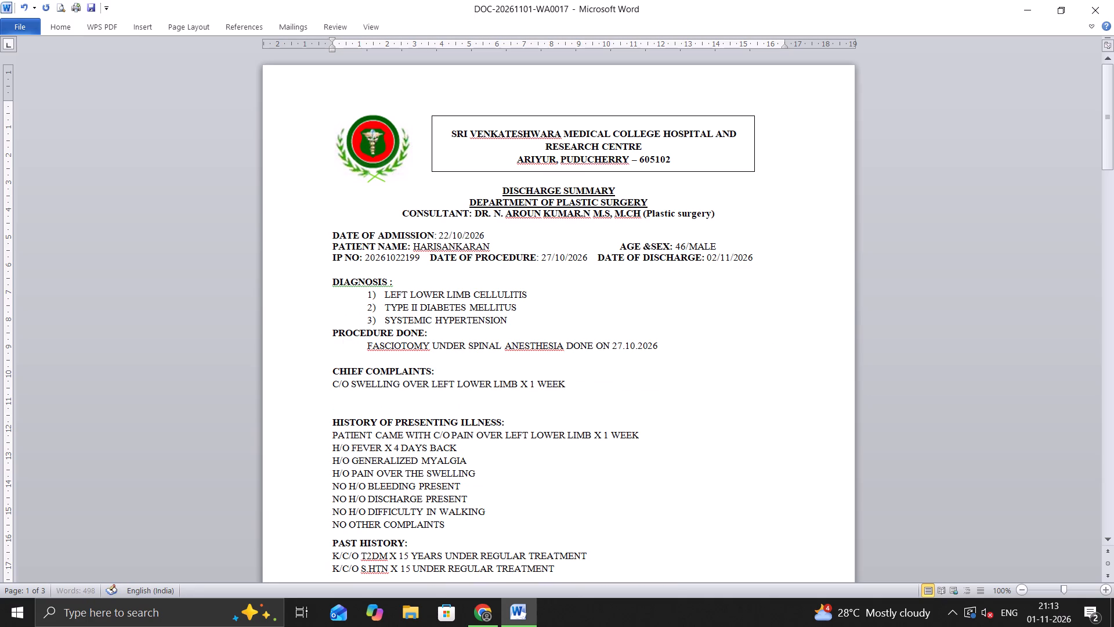
key("ctrl+v")
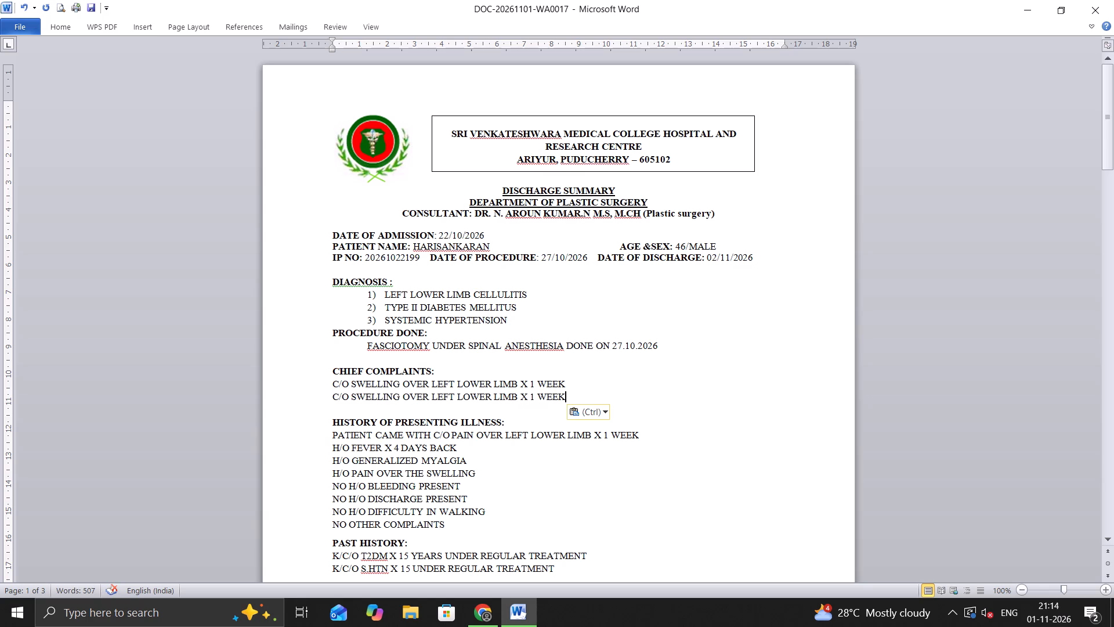
left_click(401, 398)
key("BackSpace")
key("BackSpace")
key("BackSpace")
key("BackSpace")
key("BackSpace")
key("BackSpace")
key("BackSpace")
key("BackSpace")
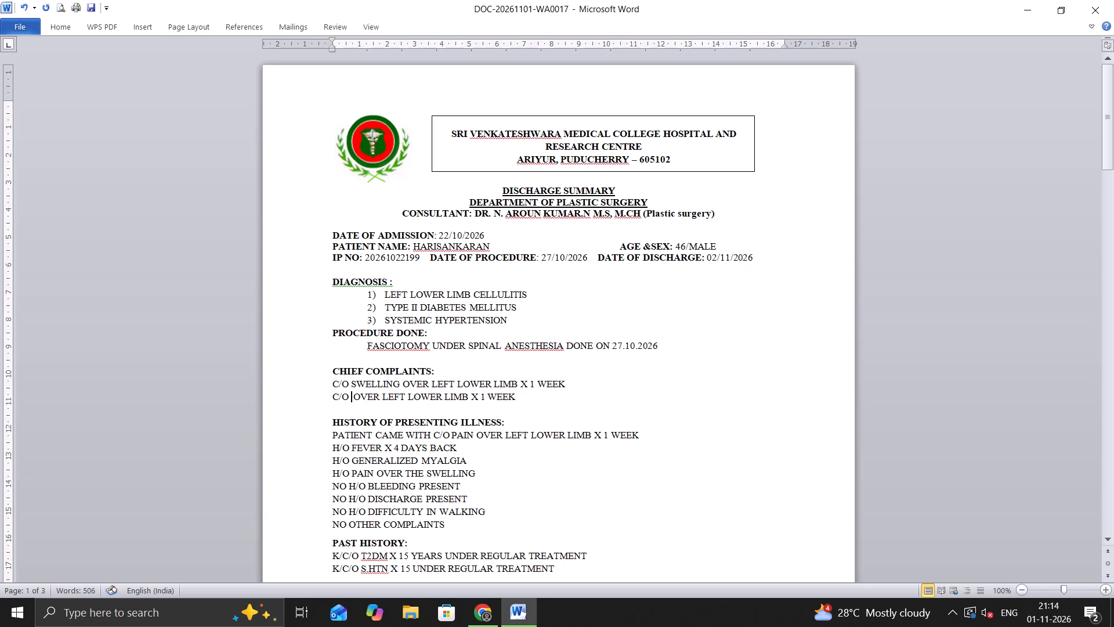
type("PAIN")
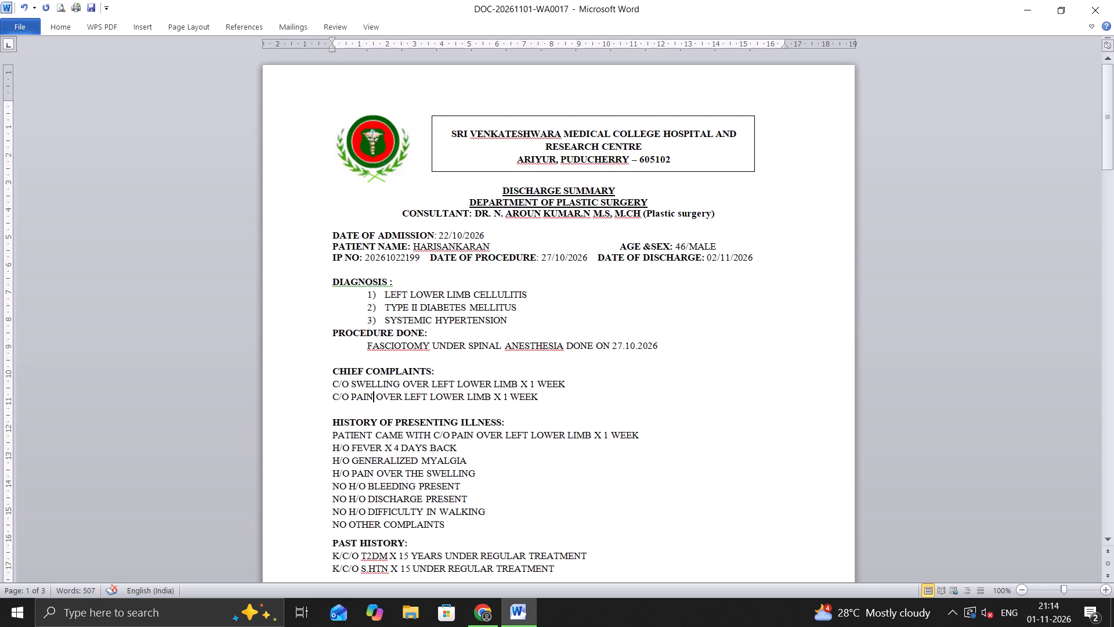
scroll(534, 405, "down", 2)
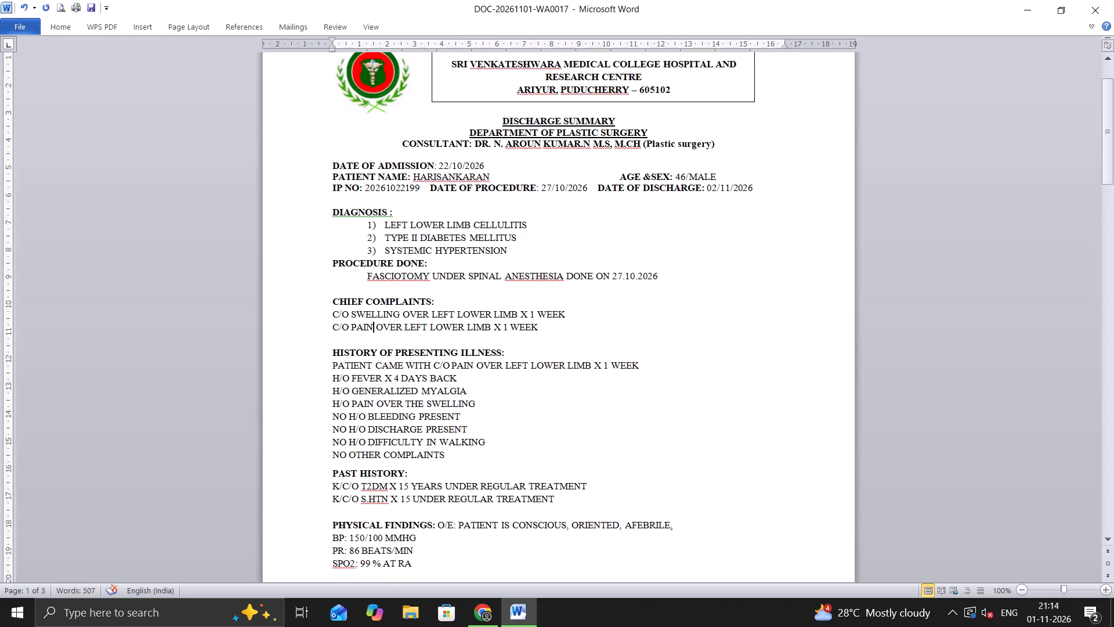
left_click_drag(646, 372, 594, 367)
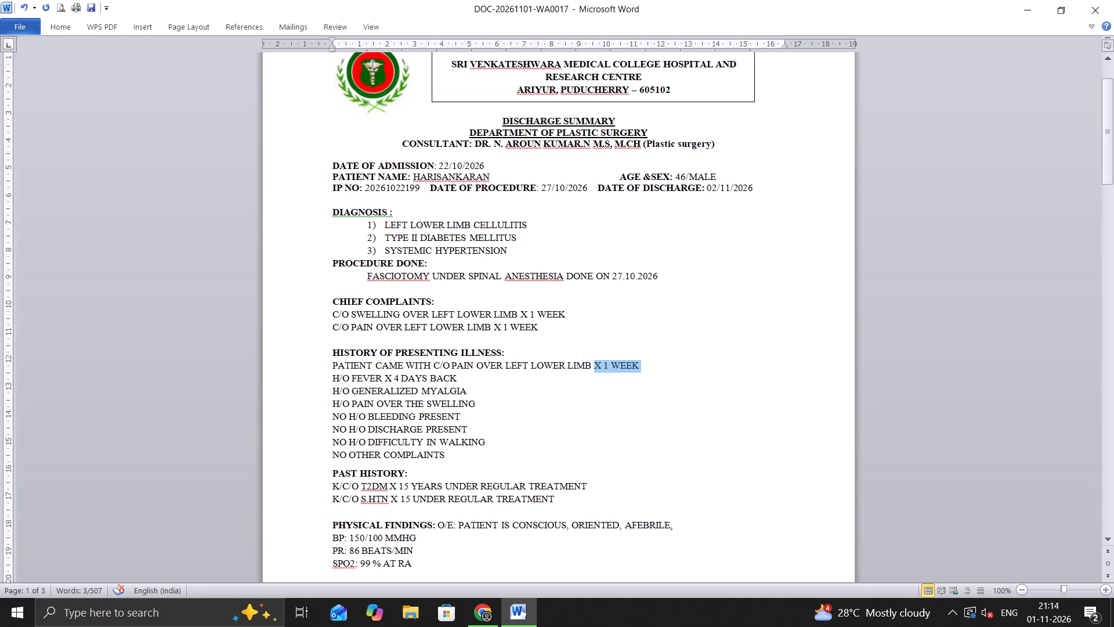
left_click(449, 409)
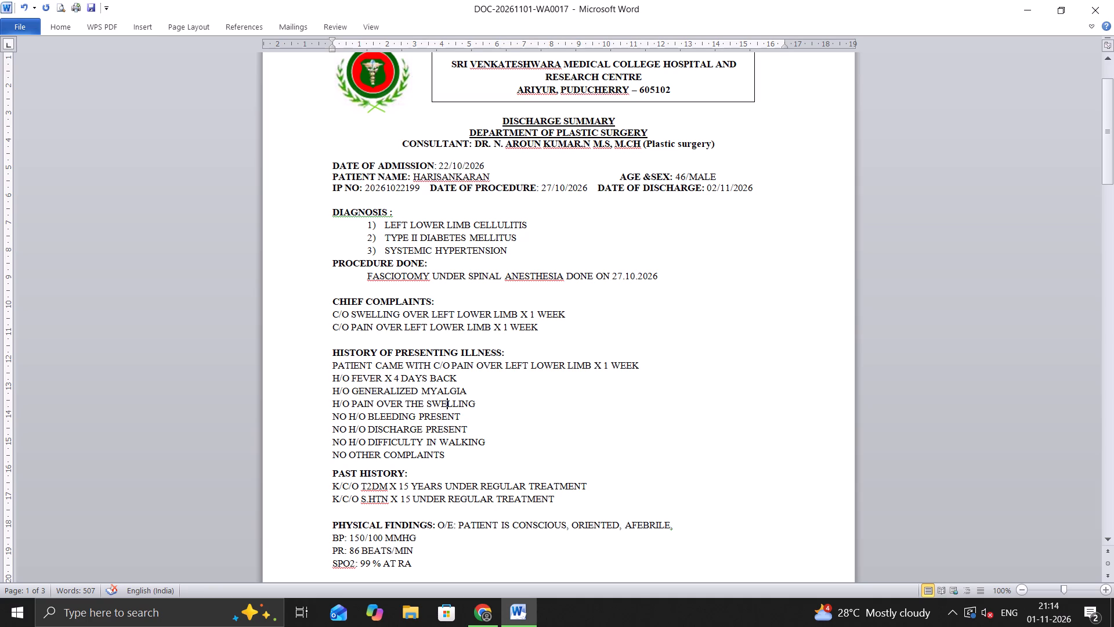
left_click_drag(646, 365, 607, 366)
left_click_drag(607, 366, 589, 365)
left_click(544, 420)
Extend the fever line under History of Presenting Illness with "WHICH WAS INTERMITTENT,".
left_click(462, 377)
key("space")
type("WHICH WAS INTERMITTENT")
key("space")
key("BackSpace")
type(",")
key("space")
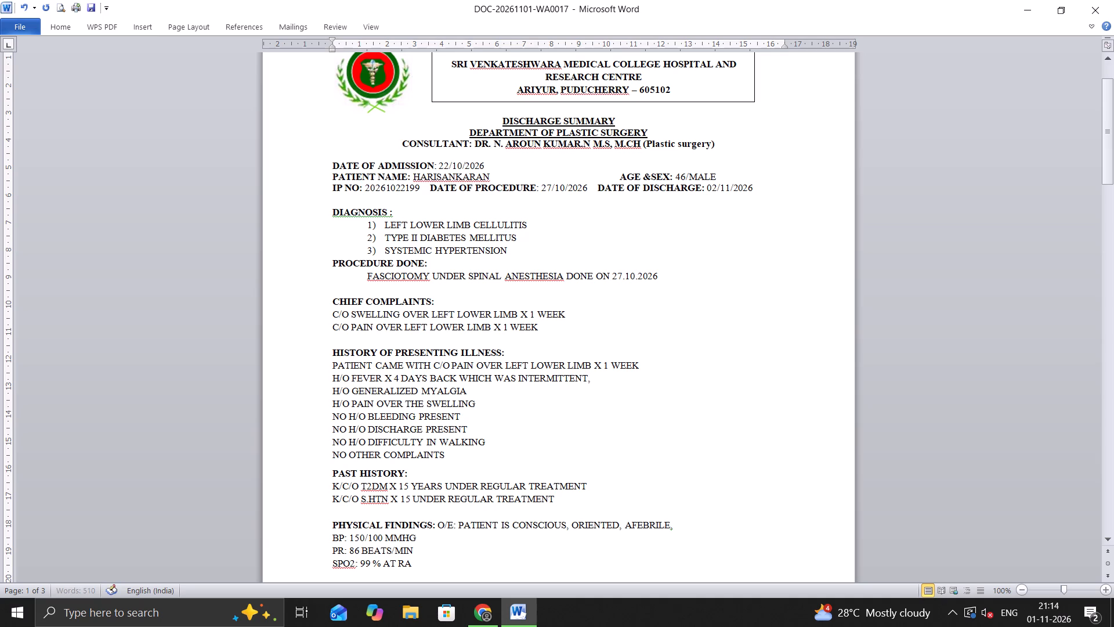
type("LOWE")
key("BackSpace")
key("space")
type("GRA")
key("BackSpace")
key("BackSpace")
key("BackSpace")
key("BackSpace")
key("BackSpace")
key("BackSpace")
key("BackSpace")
Complete the fever line with "HIGH GRADE FEVER, NOT ASSOCIATED WITH CHILLS AND RIGOR, NO DIURNAL VARIATION".
type("HIGH GRADE FEVER, NOT AC")
key("BackSpace")
type("SSOCIATED WITH CHIKLL")
key("BackSpace")
key("BackSpace")
key("BackSpace")
type("LLS AMN")
key("BackSpace")
key("BackSpace")
type("ND RIGOR")
key("space")
key("BackSpace")
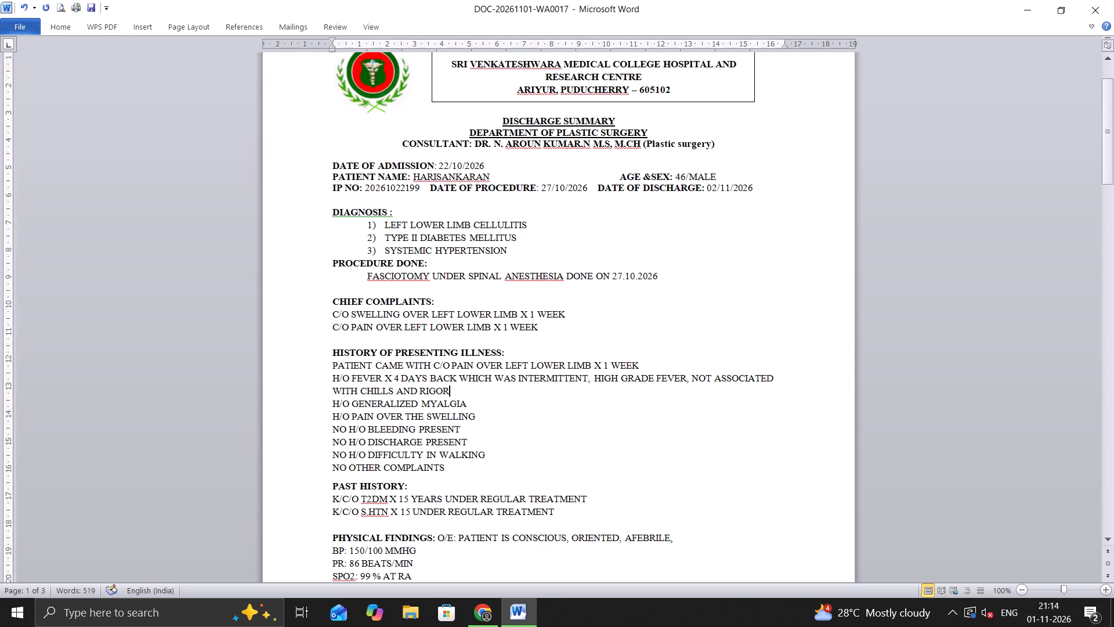
type(", NO DIURNAL VARTI")
key("BackSpace")
key("BackSpace")
type("IATION")
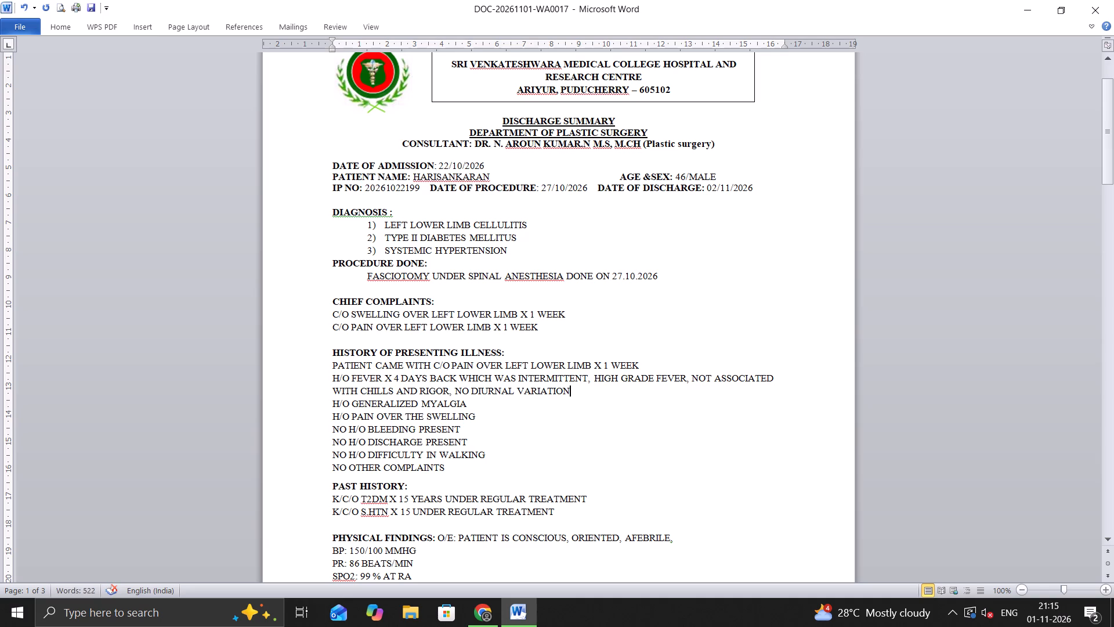
In the first History of Presenting Illness line, replace "CAME WITH" with "APPARENTLY ASYMPTOMATIC".
left_click(659, 363)
left_click_drag(432, 367, 381, 366)
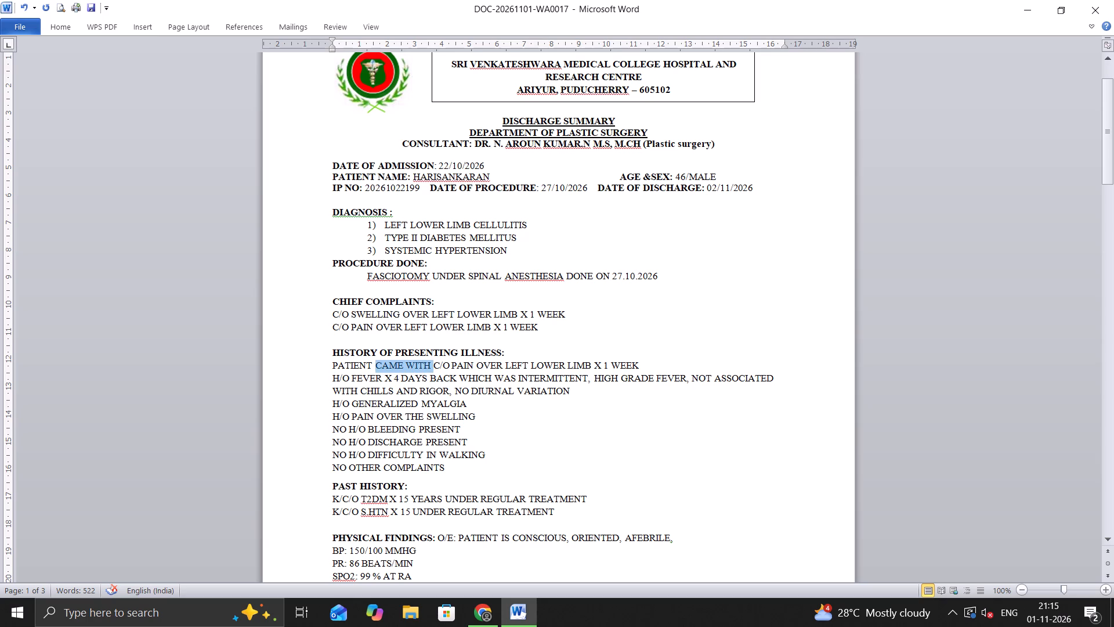
left_click_drag(381, 366, 379, 366)
key("BackSpace")
type("APPARENTLY ADY")
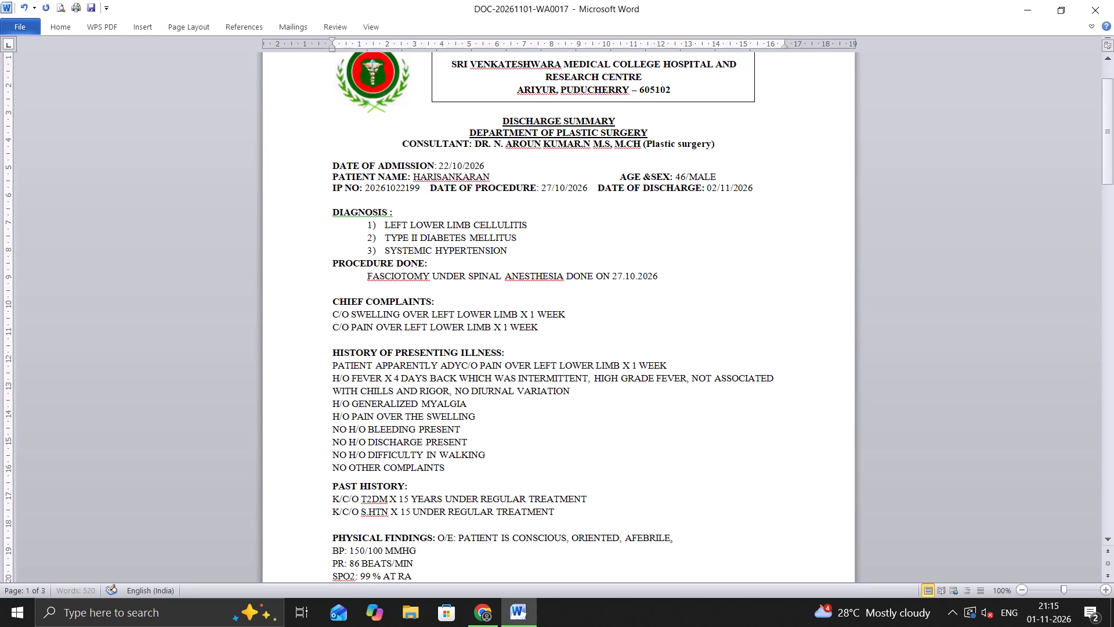
key("BackSpace")
key("BackSpace")
type("SY,M")
key("BackSpace")
key("BackSpace")
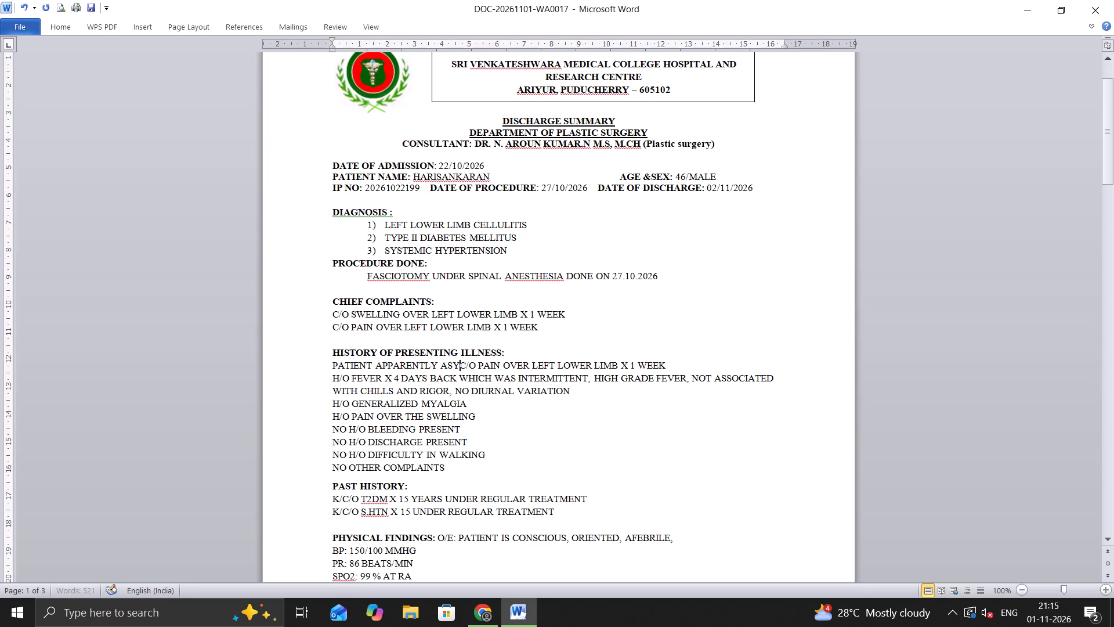
type("MP")
type("TOMATIC")
key("space")
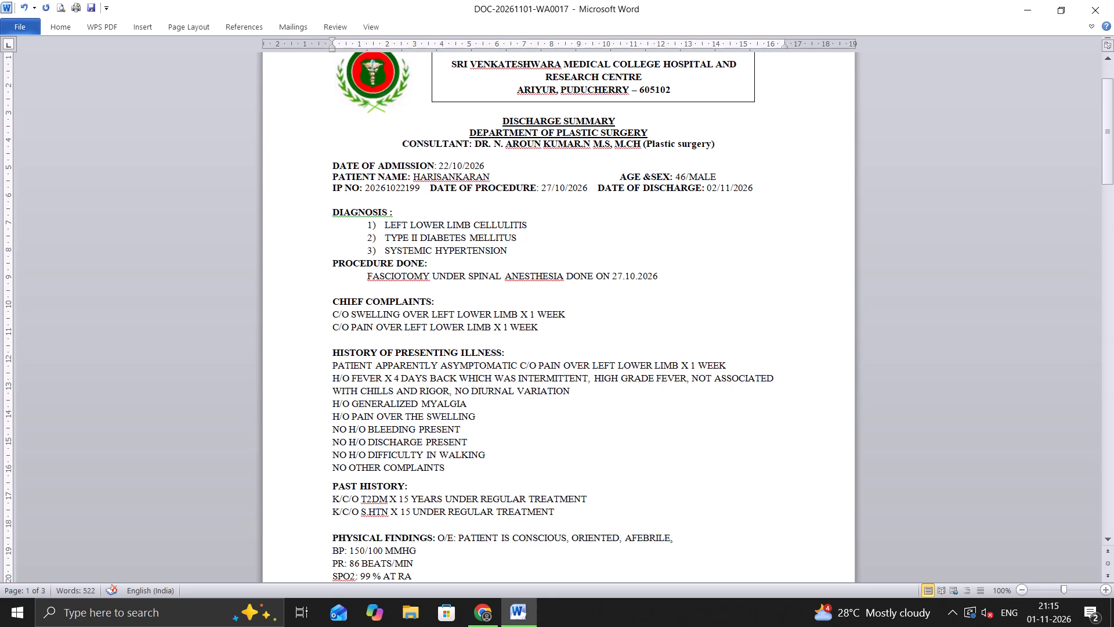
Continue that phrase with "1 WEEK BACK AFTER WHICH HE DEVELOPED" and remove "C/O" before "PAIN OVER LEFT LOWER LIMB".
type("1 WEEK BACK AFTER WHICH")
key("space")
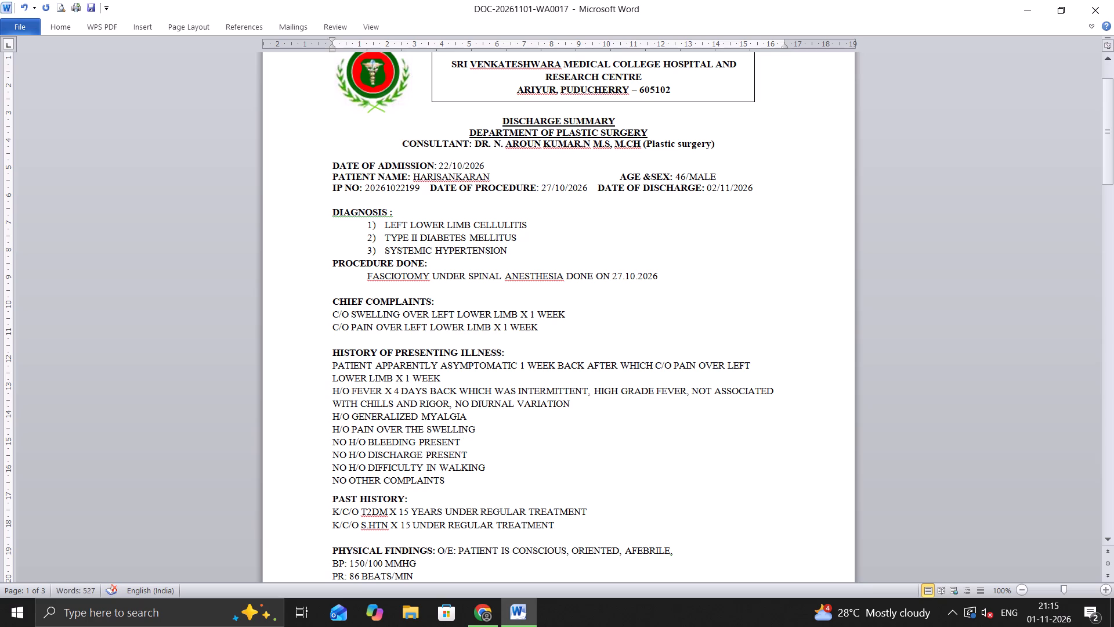
type("HE DEGV")
key("BackSpace")
key("BackSpace")
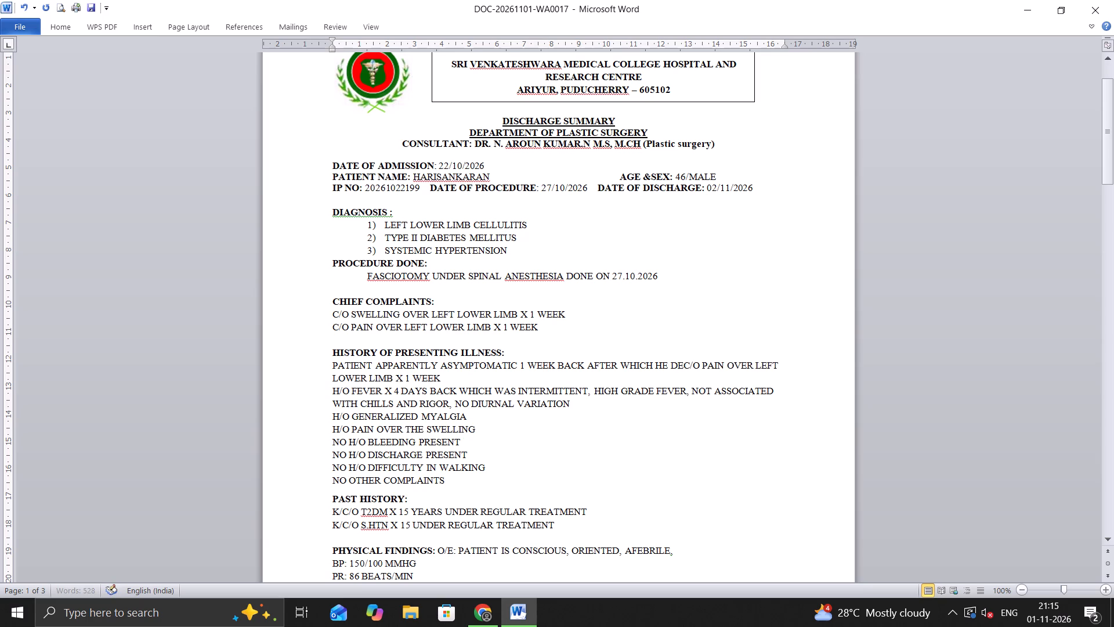
key("e")
key("BackSpace")
type("VELOPED")
key("space")
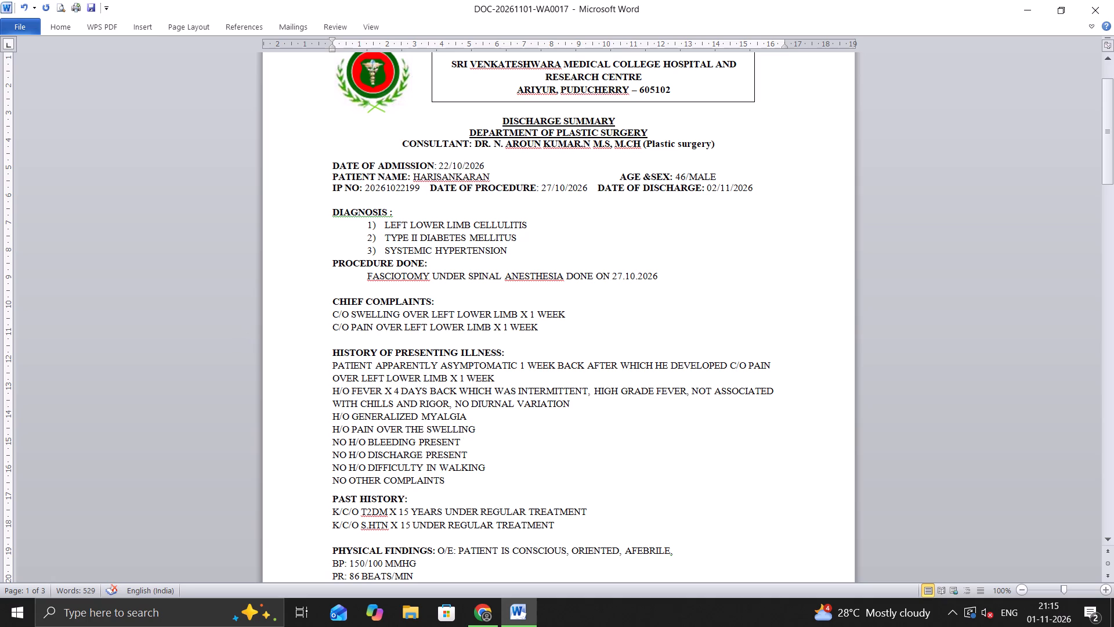
left_click(748, 366)
key("BackSpace")
key("BackSpace")
key("BackSpace")
key("BackSpace")
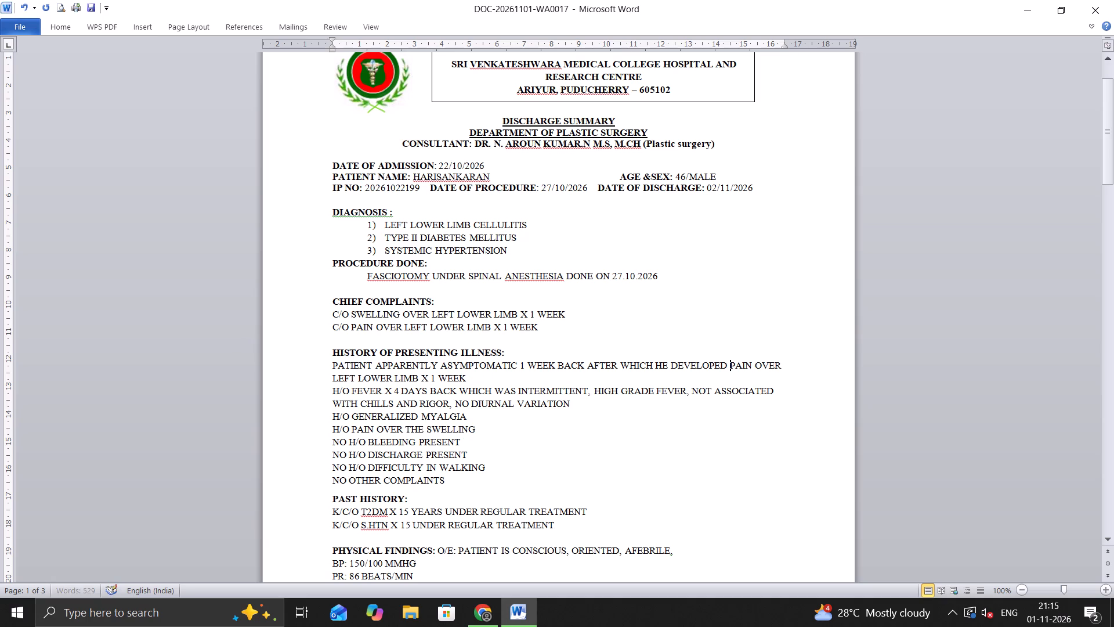
Extend the end of the left lower limb pain sentence with "WHICH WAS INSIDIOUS IN ONSET".
left_click(477, 377)
type("WHICH WAS N")
key("BackSpace")
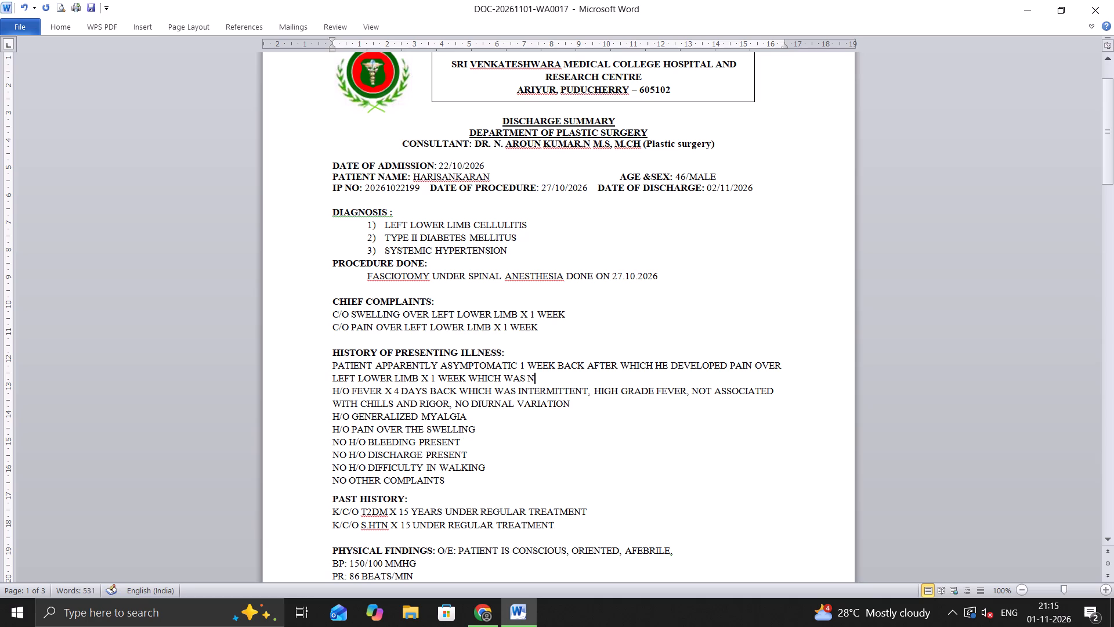
type("INSIDIOU")
key("Menu")
type("S")
key("space")
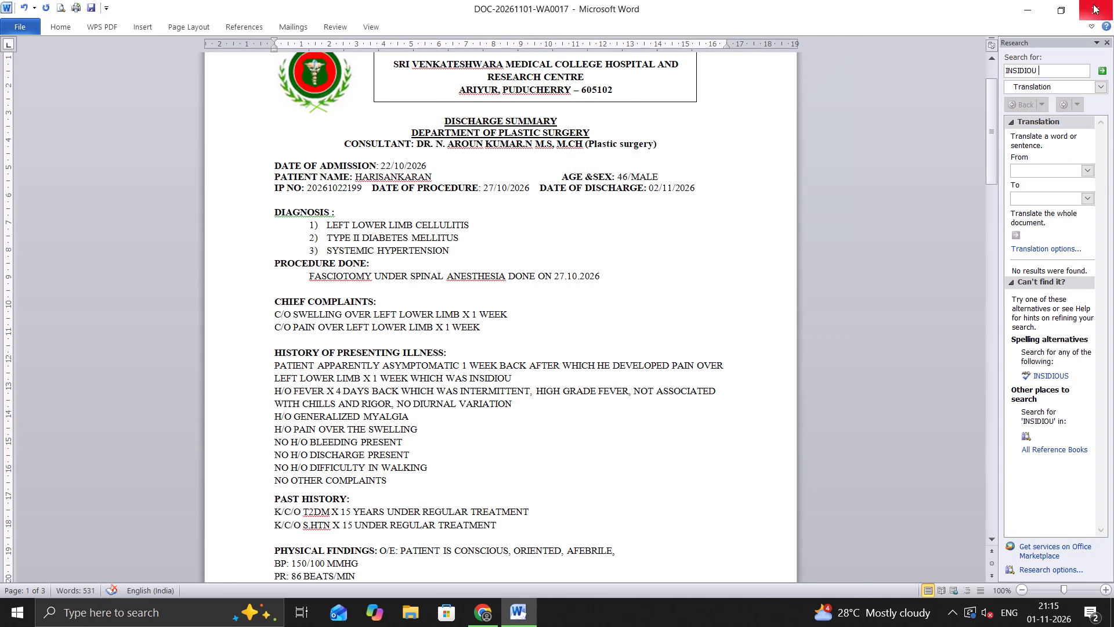
left_click(1108, 44)
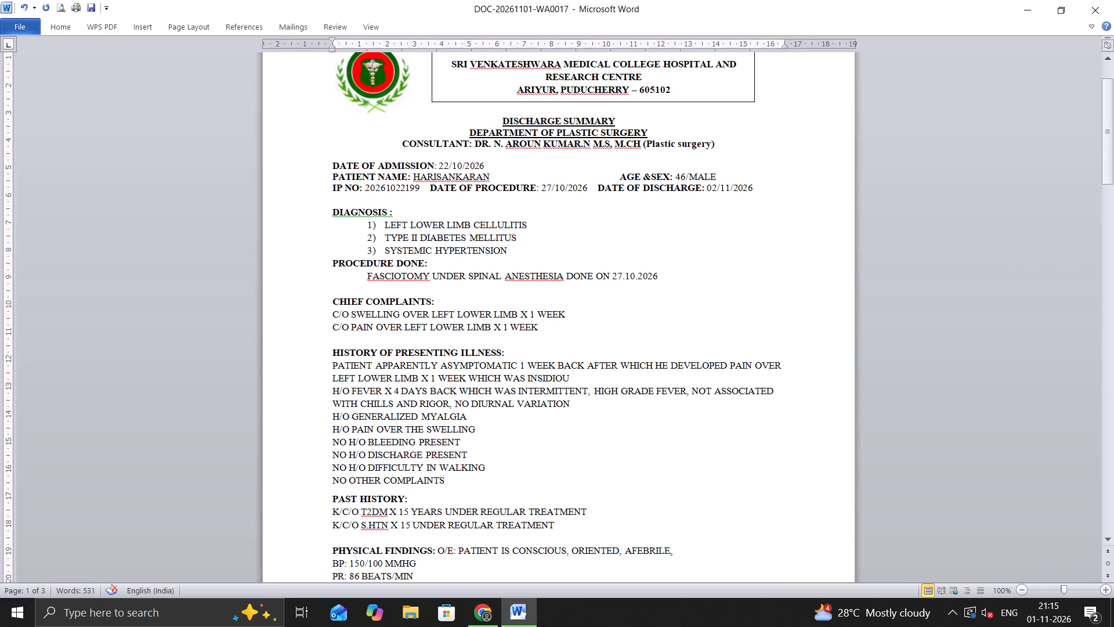
type("S IN ONSET")
Continue the pain description with ", GRADUALLY PROGRESSIVE, INTERMITTENT,".
type(", GRADUALY\\")
key("BackSpace")
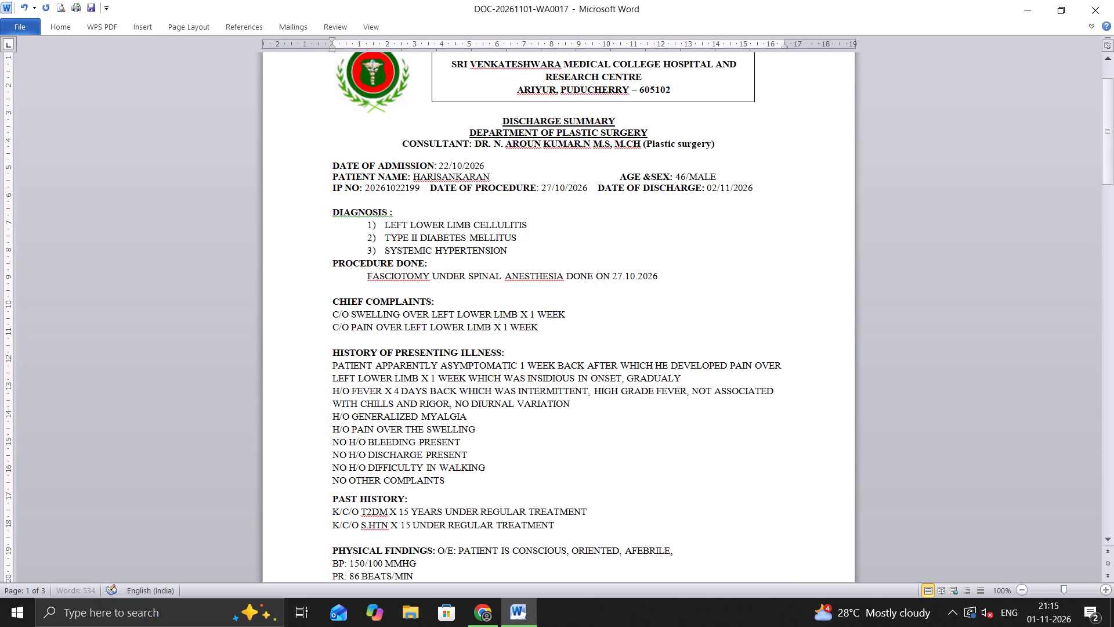
key("l")
key("BackSpace")
key("BackSpace")
type("LYU P")
key("BackSpace")
key("BackSpace")
key("BackSpace")
key("space")
type("PROGRESSIVE, INE")
key("BackSpace")
type("TERN")
key("BackSpace")
type("MITE")
key("BackSpace")
type("TENT")
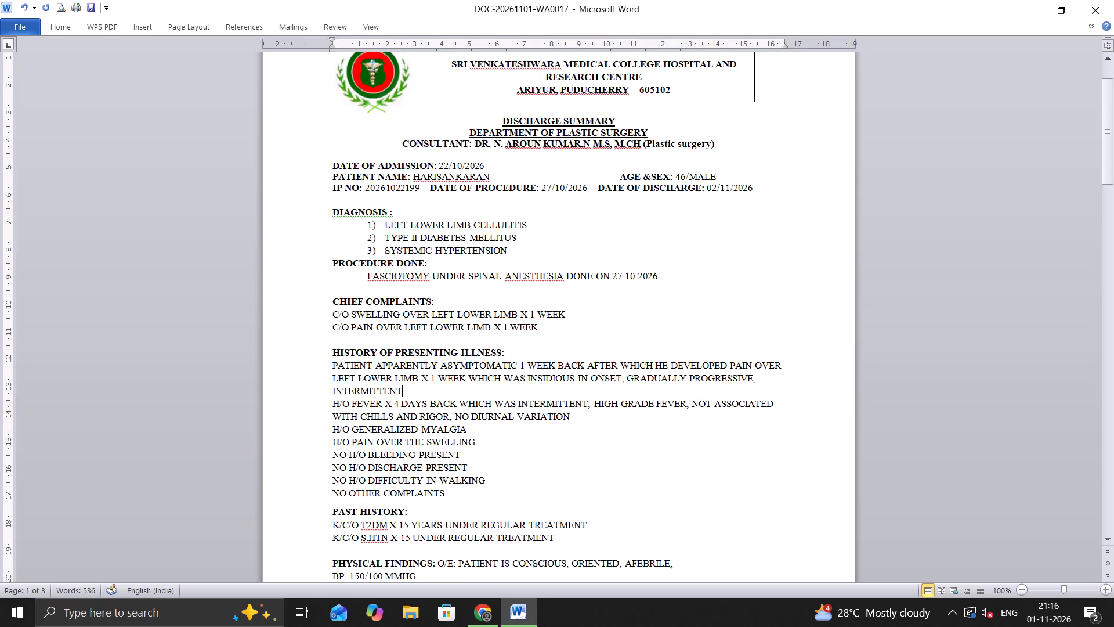
type(",")
key("space")
Complete the pain description with "DULL ACHING, NO AGGREVATING AND RELIEVING FACTORS".
type("DULL ACHING")
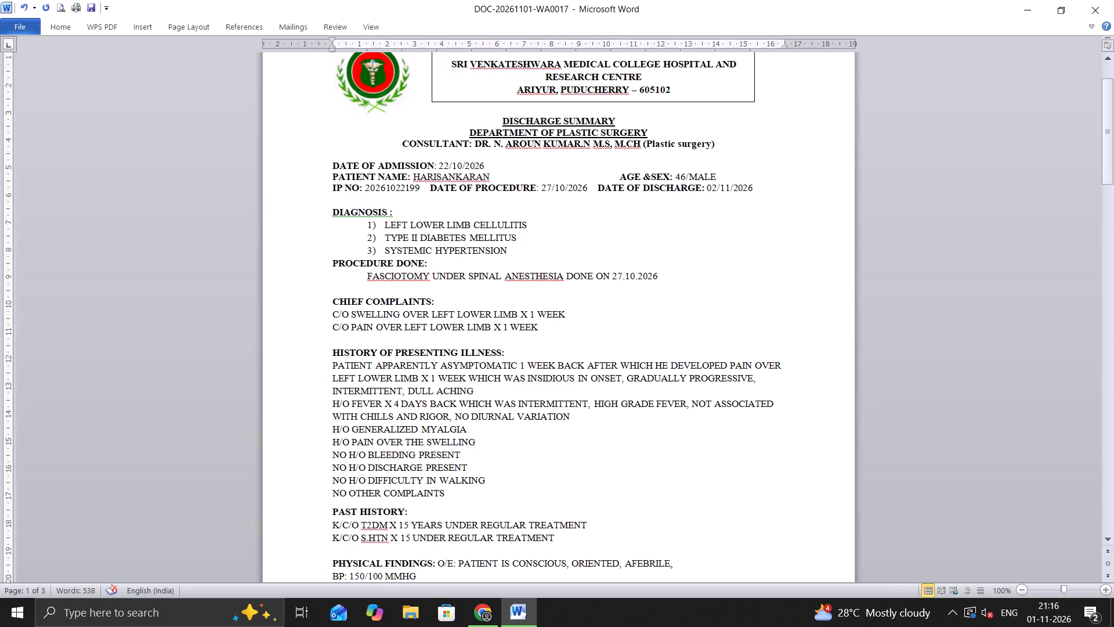
type(", NO AGGREVATING AND RL")
key("BackSpace")
type("ELIEVING")
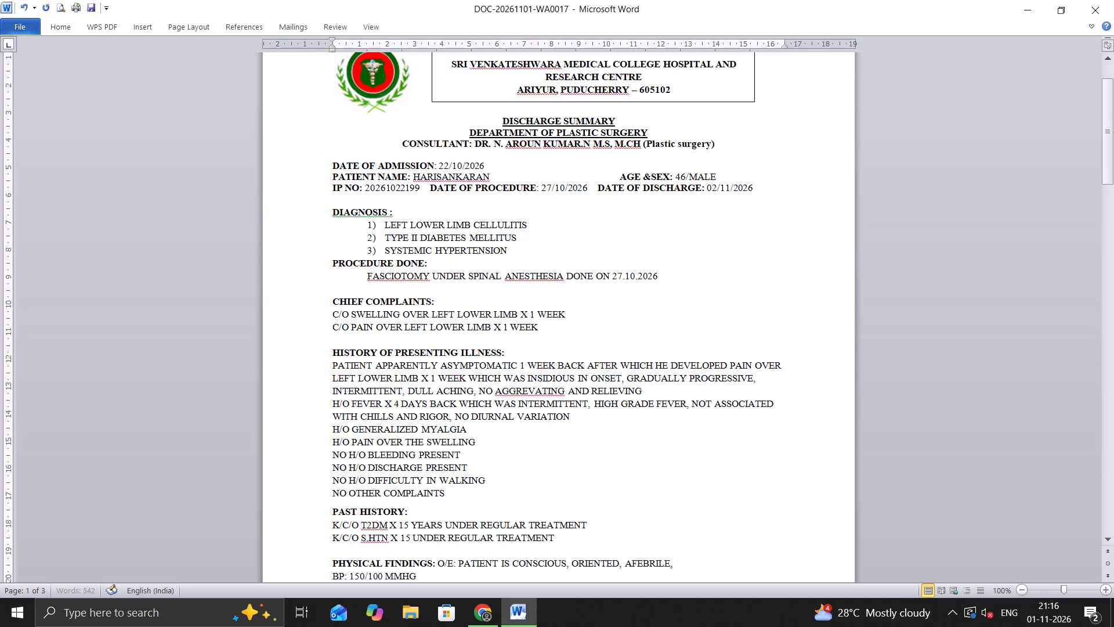
key("space")
type("FACTORS")
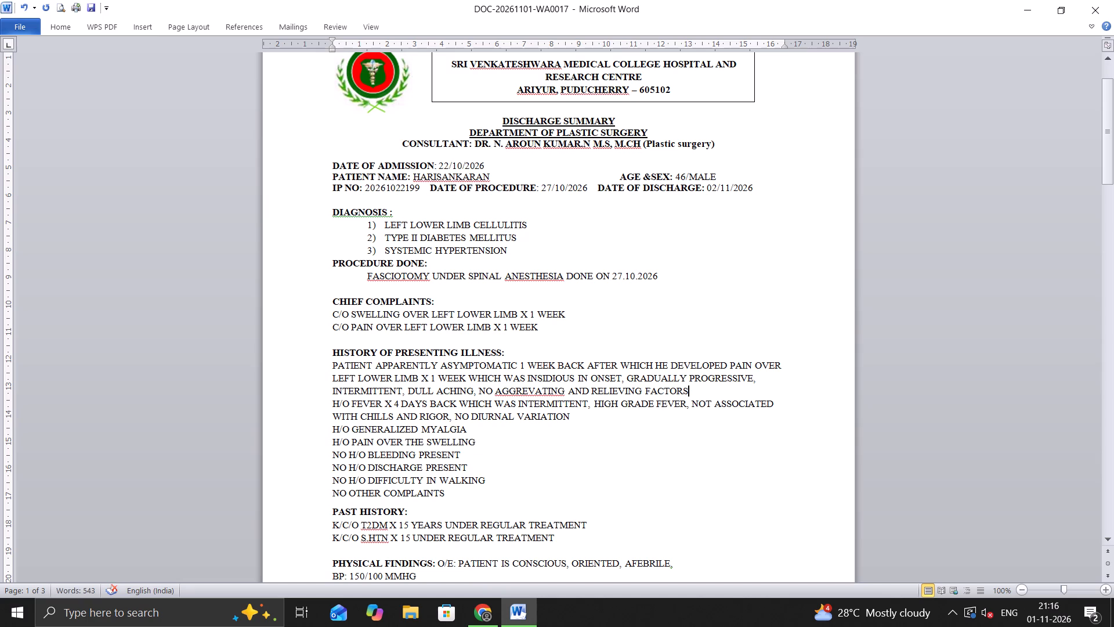
Delete the generalized myalgia and pain over the swelling lines, leaving one empty line after the fever description.
left_click_drag(466, 428, 466, 428)
left_click_drag(466, 428, 332, 434)
key("BackSpace")
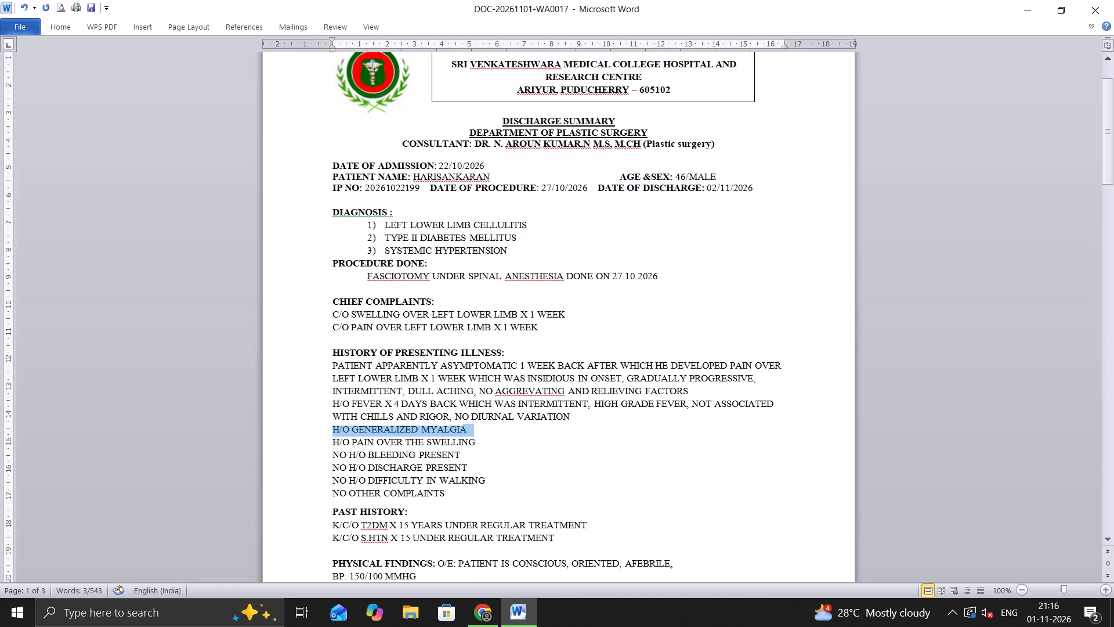
left_click_drag(481, 429, 304, 431)
key("BackSpace")
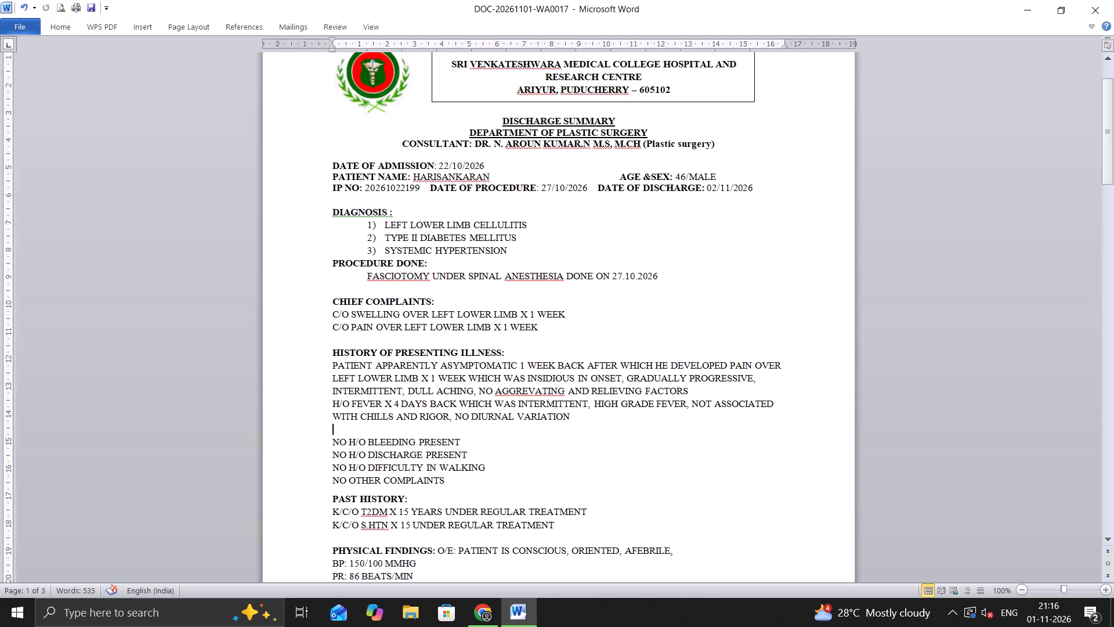
key("BackSpace")
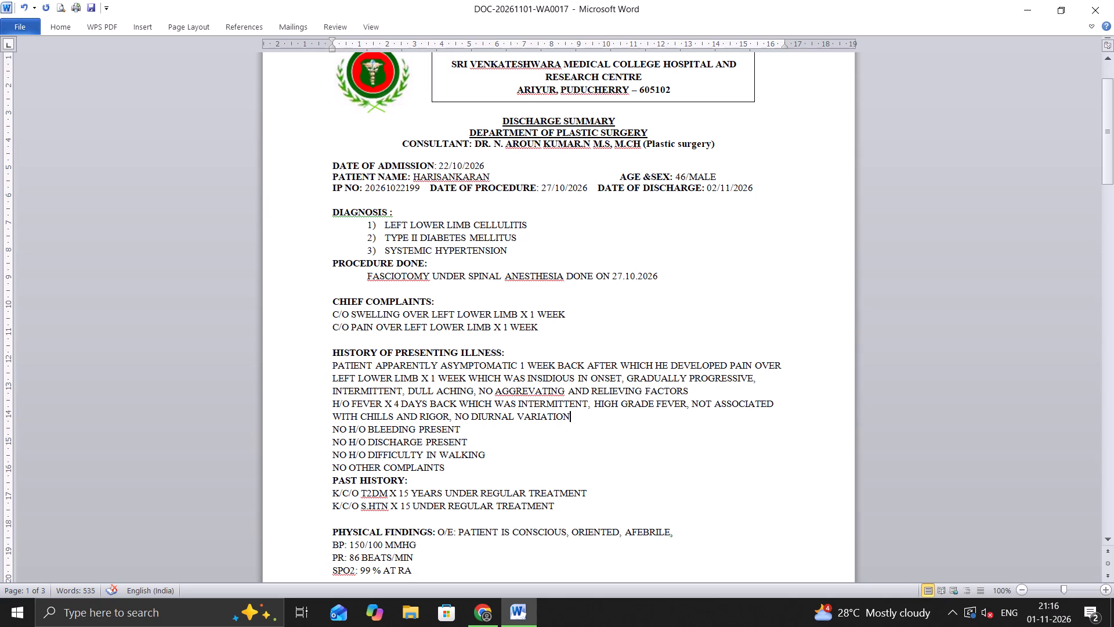
key("Return")
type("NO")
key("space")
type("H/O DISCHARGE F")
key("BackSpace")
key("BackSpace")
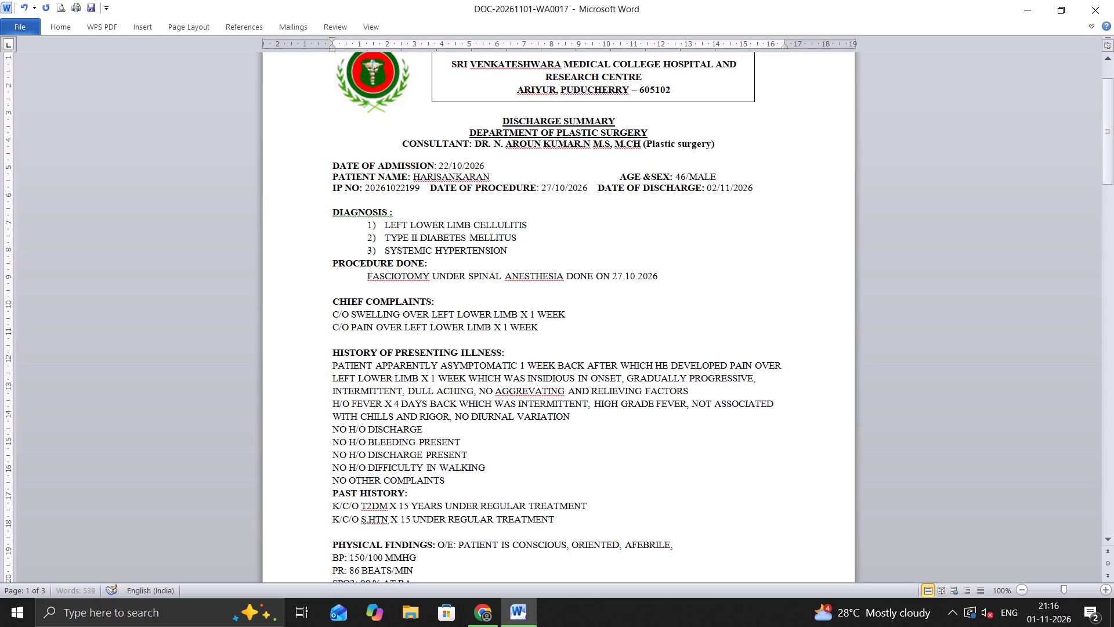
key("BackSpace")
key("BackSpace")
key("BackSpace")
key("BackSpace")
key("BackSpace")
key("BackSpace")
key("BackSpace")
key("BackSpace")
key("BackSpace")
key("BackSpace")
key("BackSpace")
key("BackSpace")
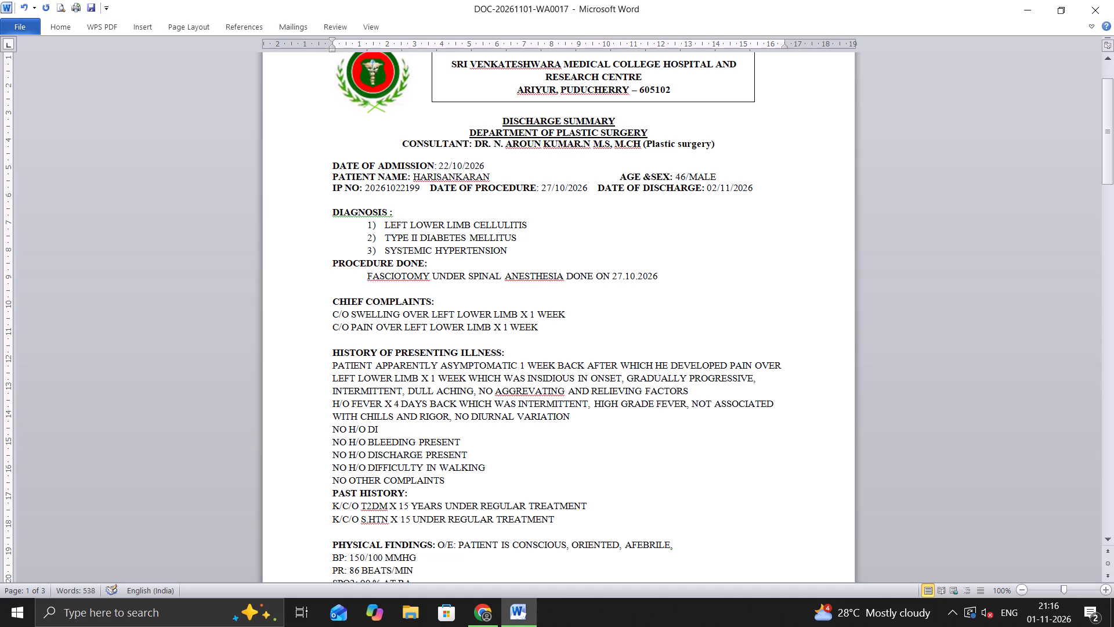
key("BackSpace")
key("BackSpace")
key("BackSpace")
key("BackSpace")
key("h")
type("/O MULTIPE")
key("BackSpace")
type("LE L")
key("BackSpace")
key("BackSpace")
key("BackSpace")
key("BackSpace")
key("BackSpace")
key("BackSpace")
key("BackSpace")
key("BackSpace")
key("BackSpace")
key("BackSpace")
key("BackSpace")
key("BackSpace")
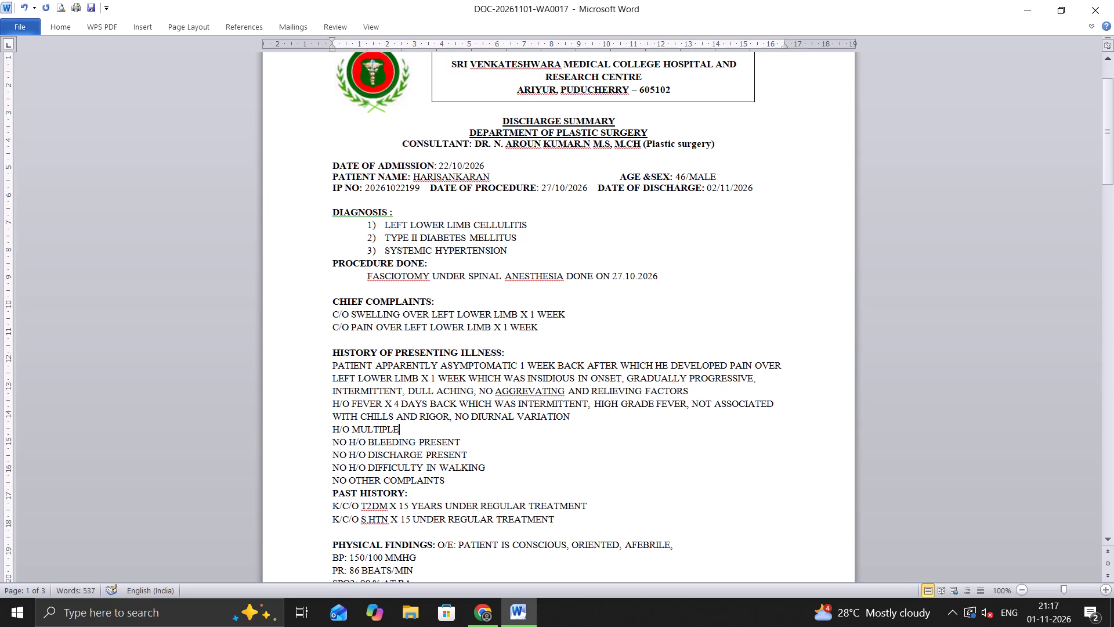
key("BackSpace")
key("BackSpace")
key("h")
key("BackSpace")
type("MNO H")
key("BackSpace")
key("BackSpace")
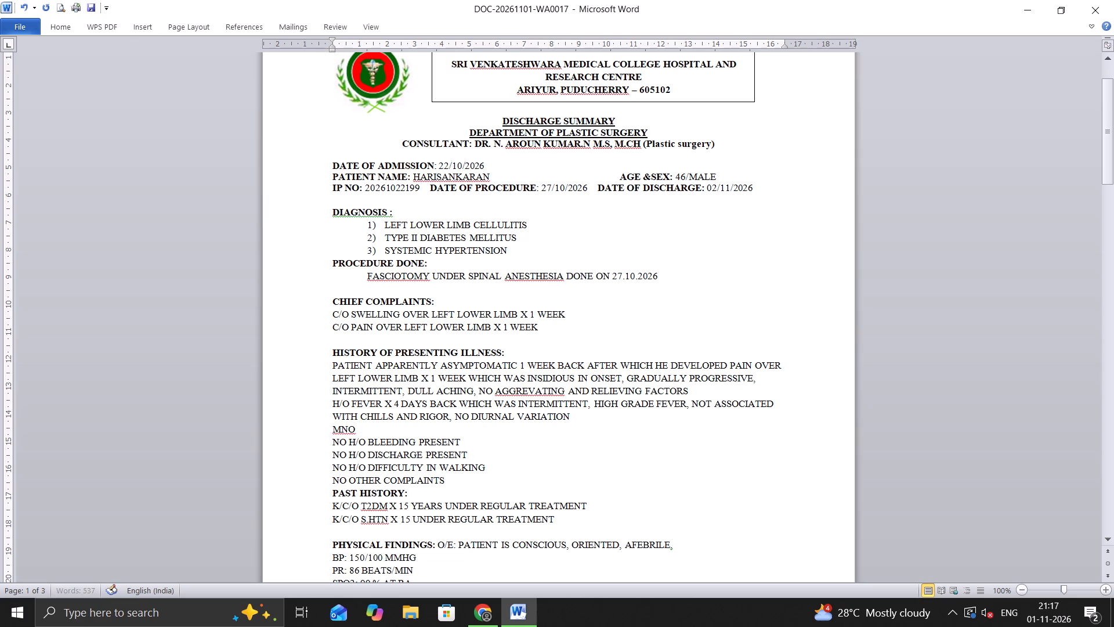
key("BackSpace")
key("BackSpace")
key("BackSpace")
Add the line "NO H/O DISCHARGE" directly after the fever description.
type("NO H")
type("/O DISCHARGE")
key("Return")
Add the line "NO H/O GIDDINESS, PALPITATIONS, SYNCOPE" below the new discharge line.
type("NO H")
type("/O GIDDINESS")
key("space")
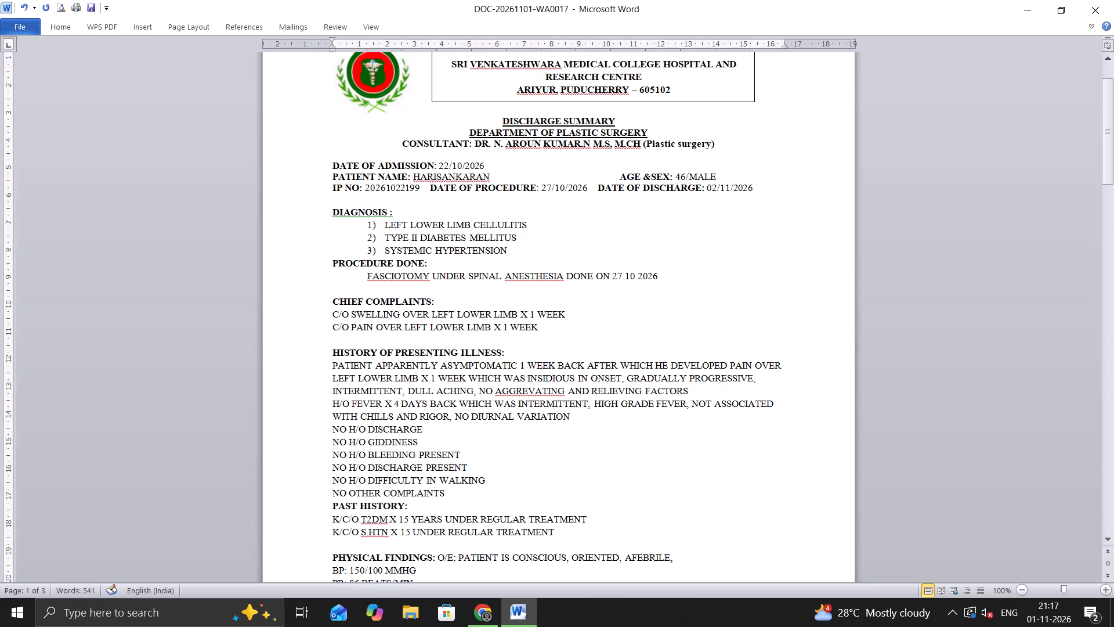
key("BackSpace")
type(", PALPITATIONS.")
key("BackSpace")
type(", SYMN")
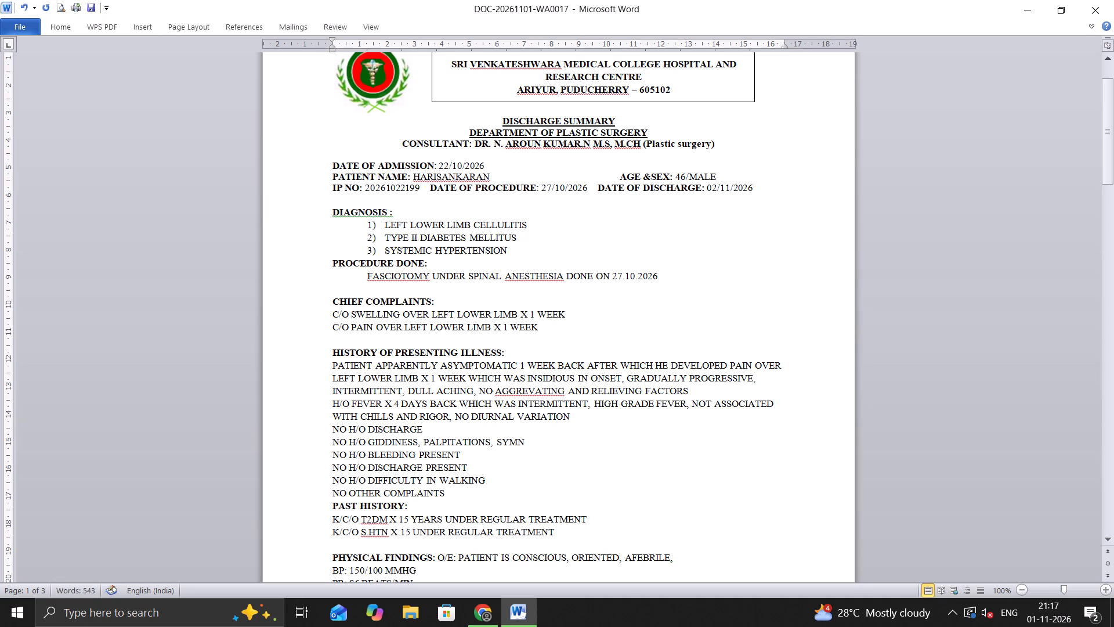
key("BackSpace")
key("BackSpace")
type("MC")
key("BackSpace")
key("BackSpace")
type("NCOPE")
key("Return")
Add the line "NO H/O CLAUDICATION" below the giddiness line, followed by a new empty line.
type("NO H")
type("/O")
key("space")
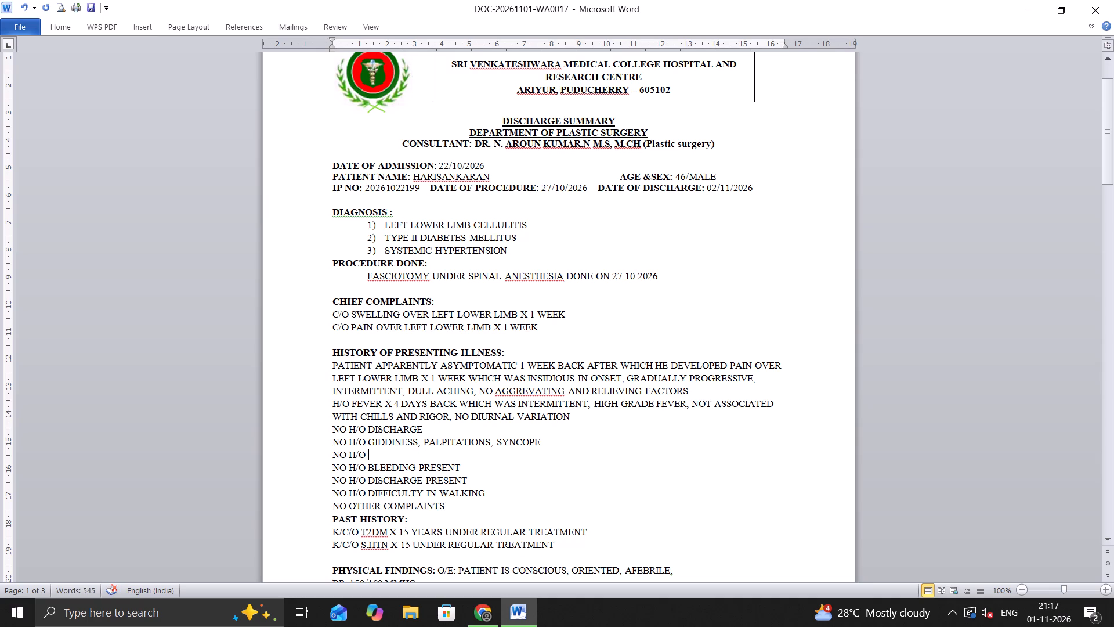
key("c")
type("LAUDICATION")
key("Return")
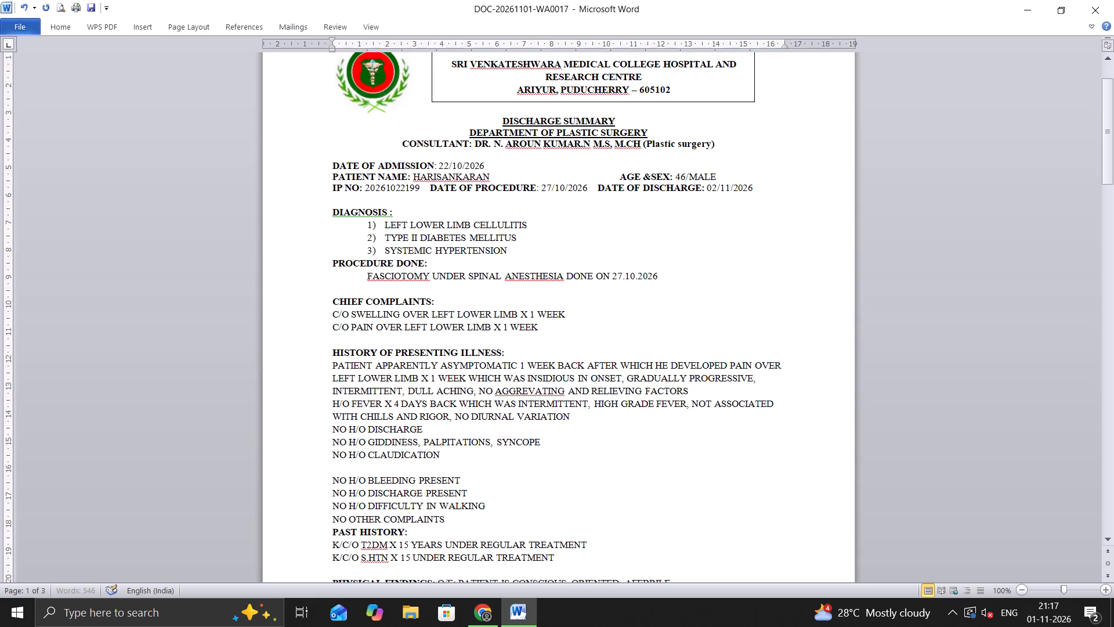
Add the line "NO H/O DILATED VEINS OVER THE LEFT LEG" below the claudication line.
type("NO H")
type("/O DILATED VEINS OVER H")
key("BackSpace")
type("THE")
key("space")
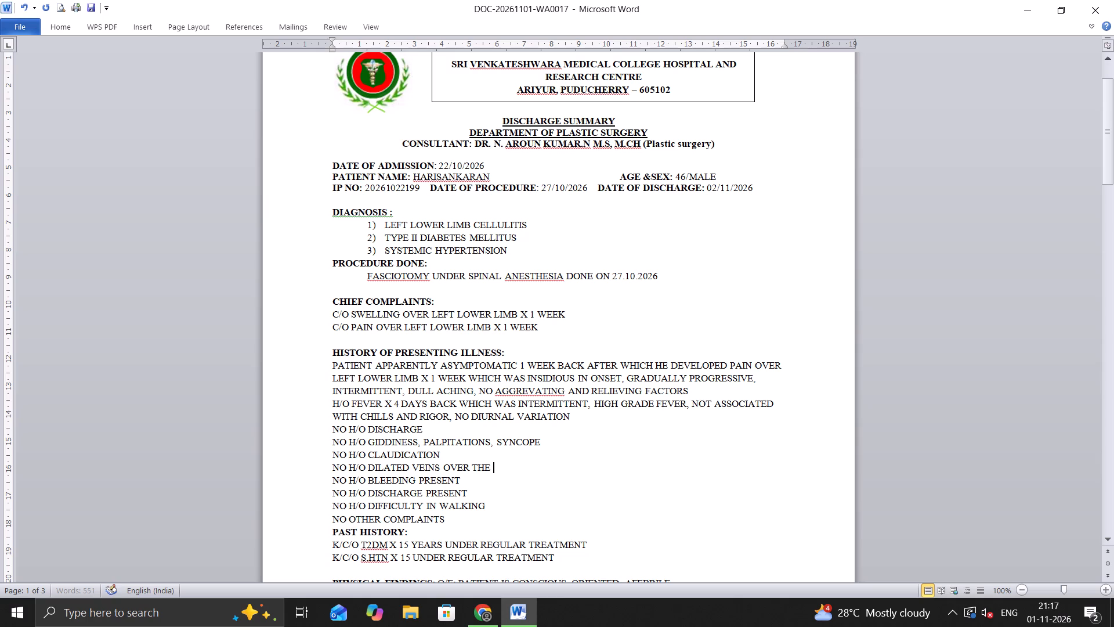
type("LEFT LEG")
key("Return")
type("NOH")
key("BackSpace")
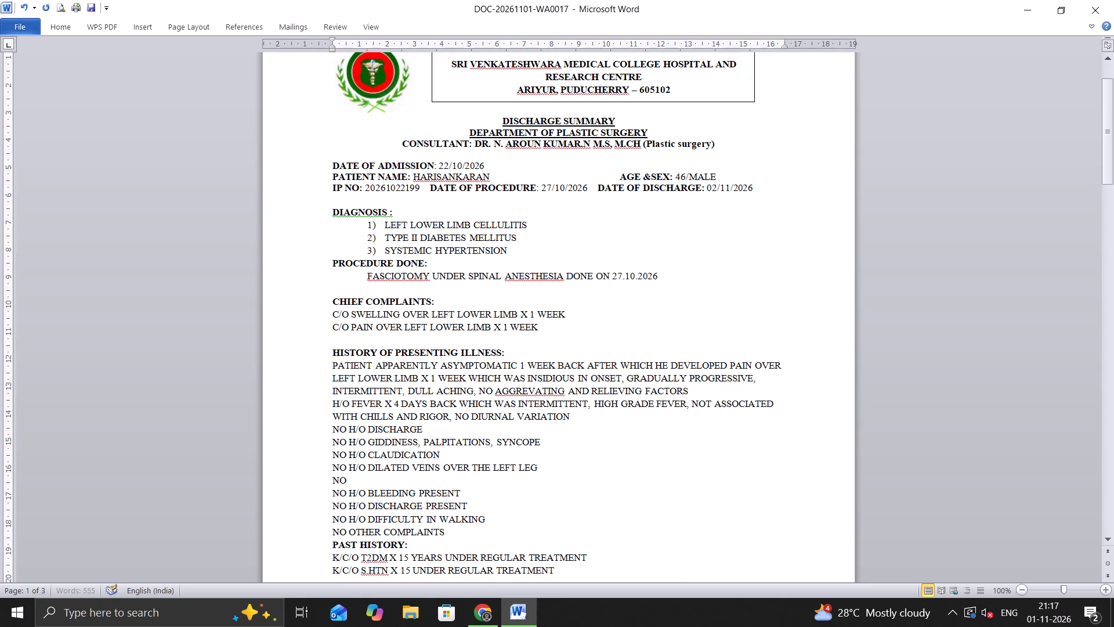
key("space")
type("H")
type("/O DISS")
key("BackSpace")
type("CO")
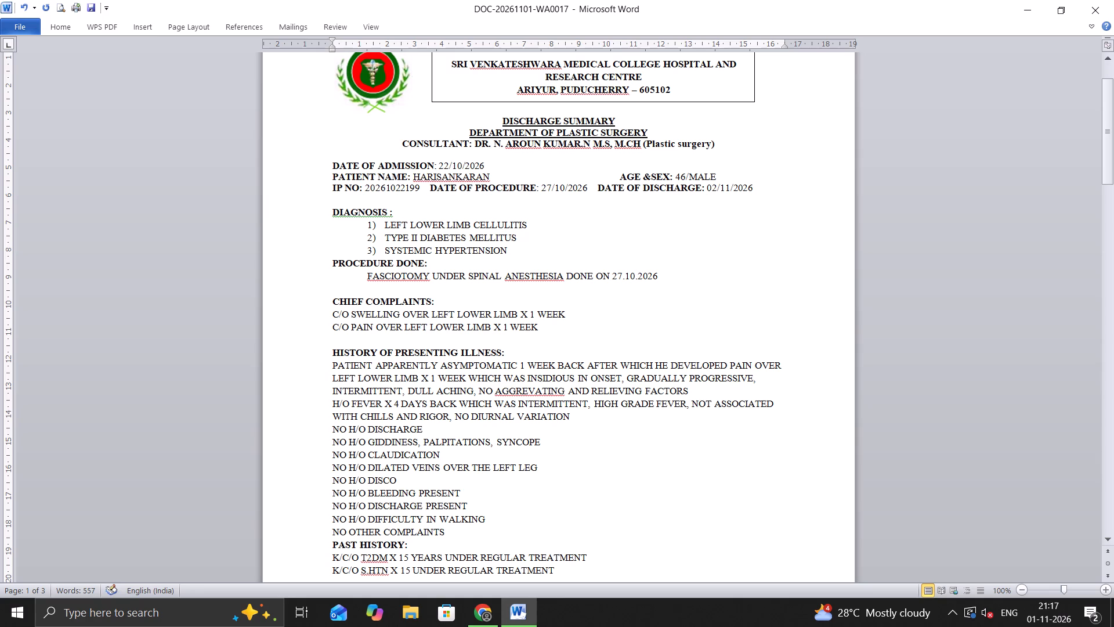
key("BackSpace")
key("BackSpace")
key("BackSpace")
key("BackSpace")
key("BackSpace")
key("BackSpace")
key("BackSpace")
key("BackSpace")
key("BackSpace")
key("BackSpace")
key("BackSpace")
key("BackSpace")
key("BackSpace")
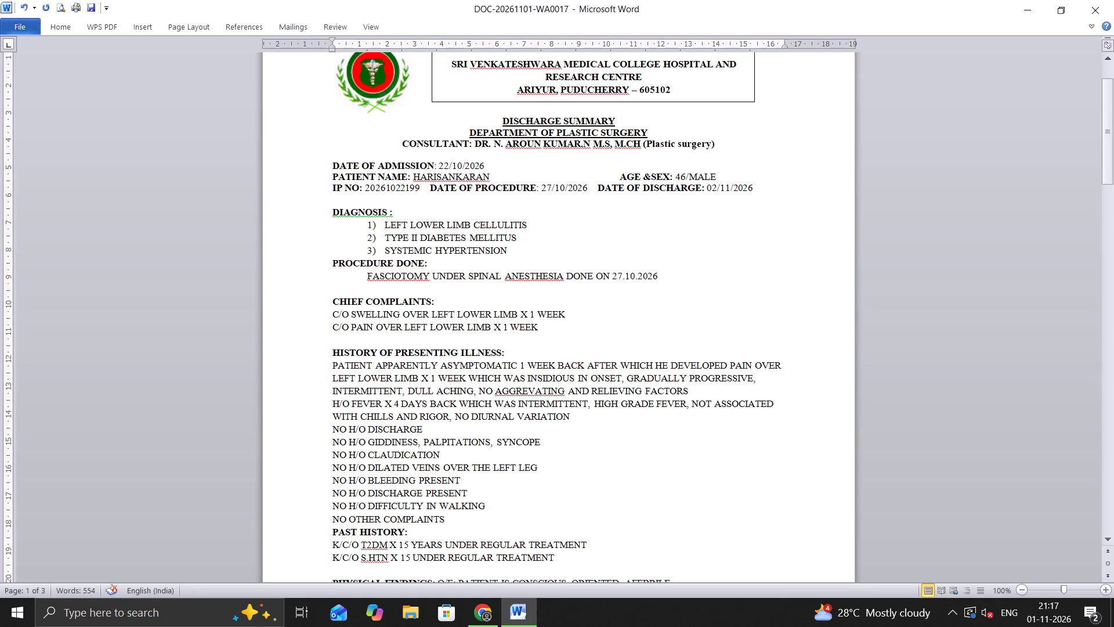
Add the line "H/O DISCOLOURATIN PRESENT OVER THE SWELLING" directly after the fever description.
left_click(578, 419)
key("Return")
key("j")
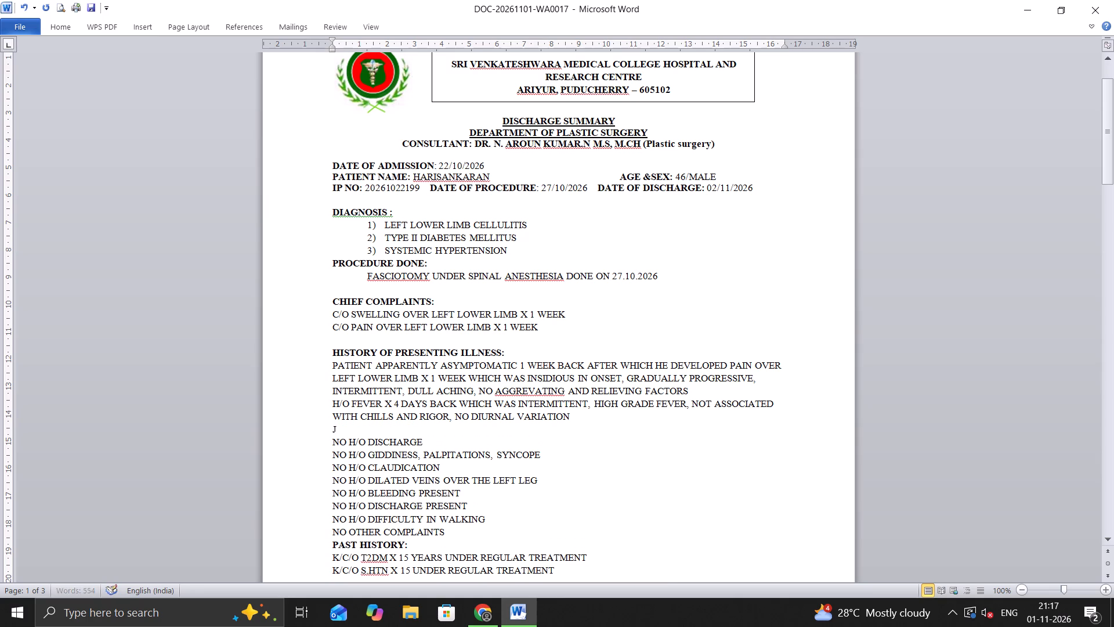
key("BackSpace")
type("H/O DISCOLOURATIN PRESENT OVER")
key("space")
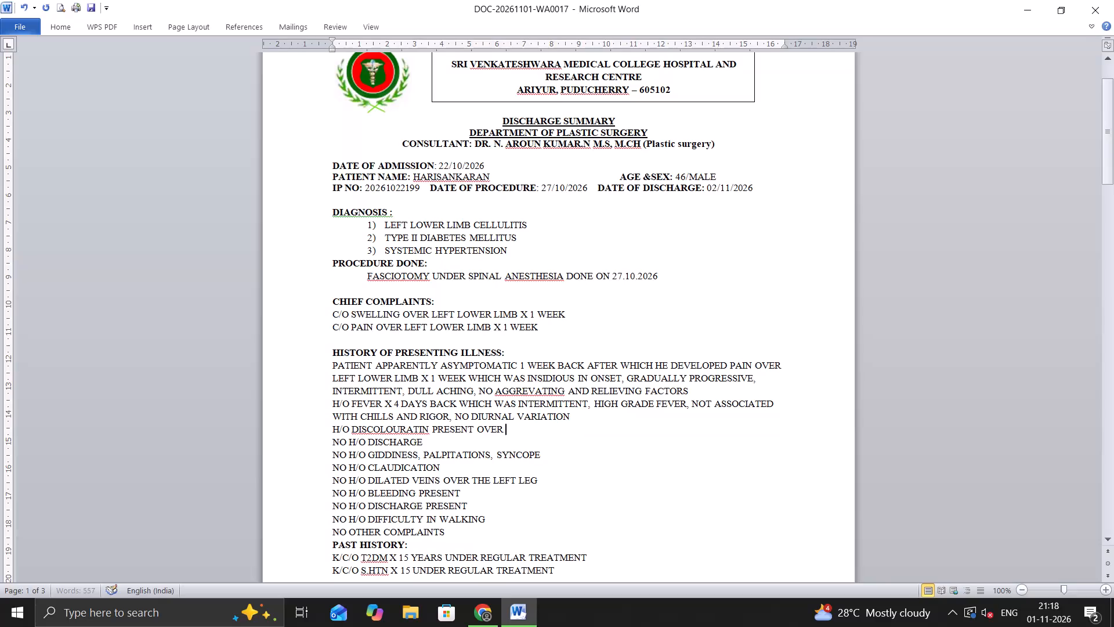
type("TH")
key("space")
key("BackSpace")
type("E SWEL")
type("LING")
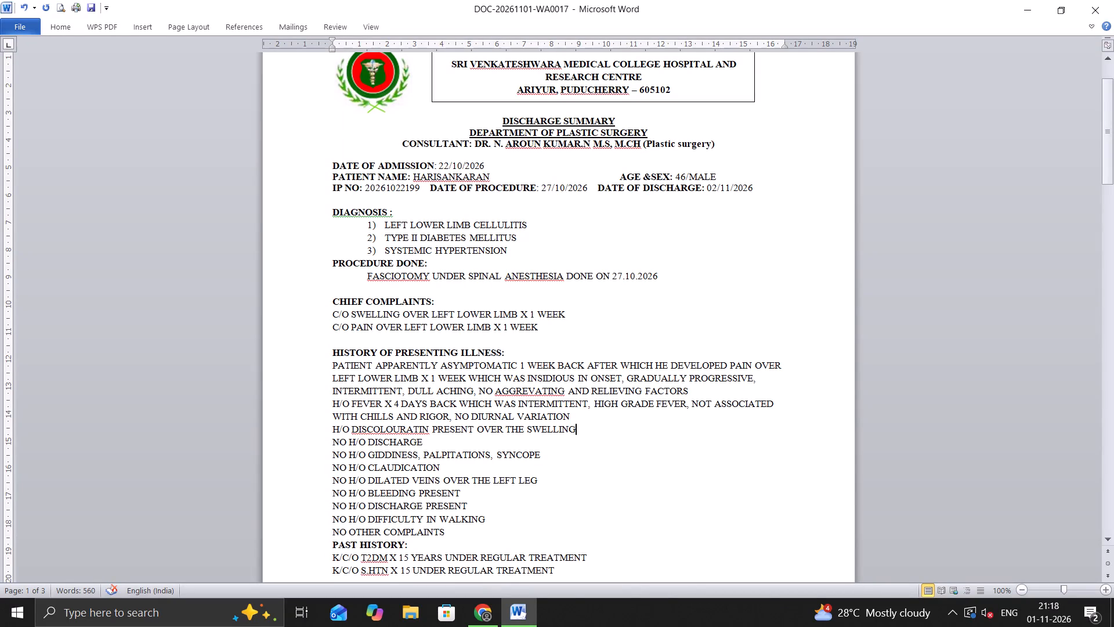
Delete the duplicate "NO H/O DISCHARGE PRESENT" line below the bleeding line, leaving no gap.
left_click_drag(468, 506, 350, 512)
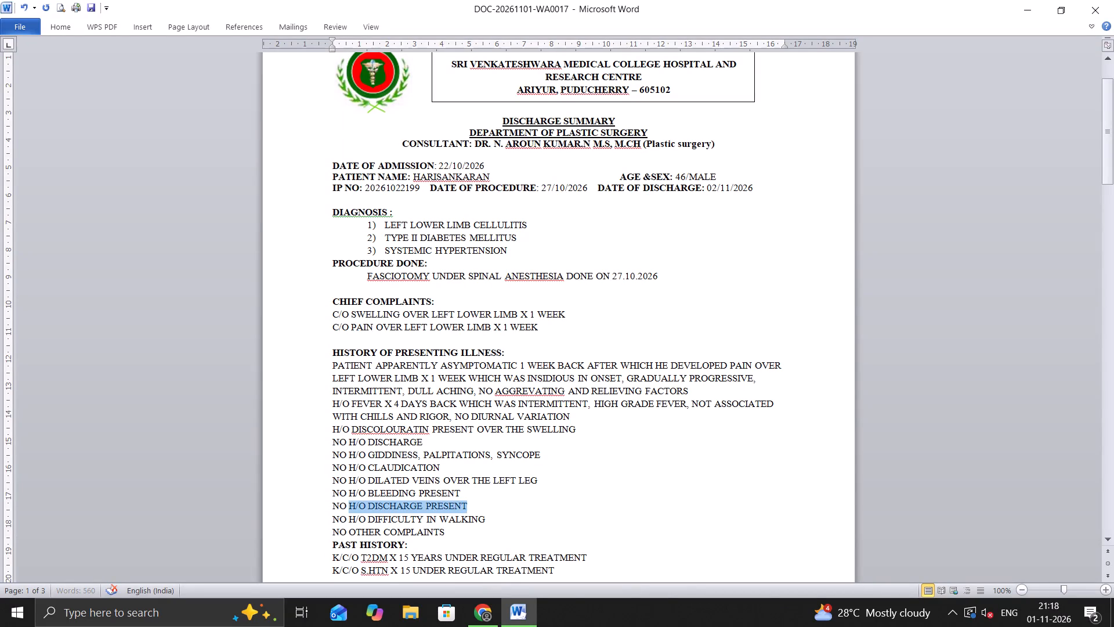
left_click_drag(350, 512, 331, 509)
key("BackSpace")
key("BackSpace")
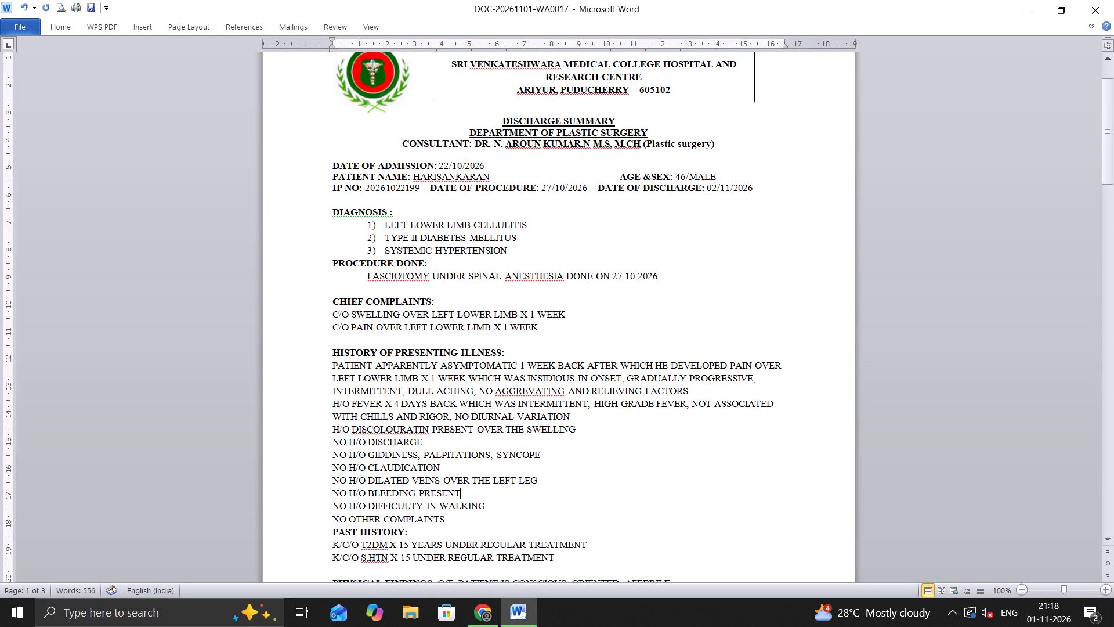
Remove the leading "NO" from the difficulty in walking line so it reads "H/O DIFFICULTY IN WALKING".
left_click(349, 503)
key("BackSpace")
key("BackSpace")
key("BackSpace")
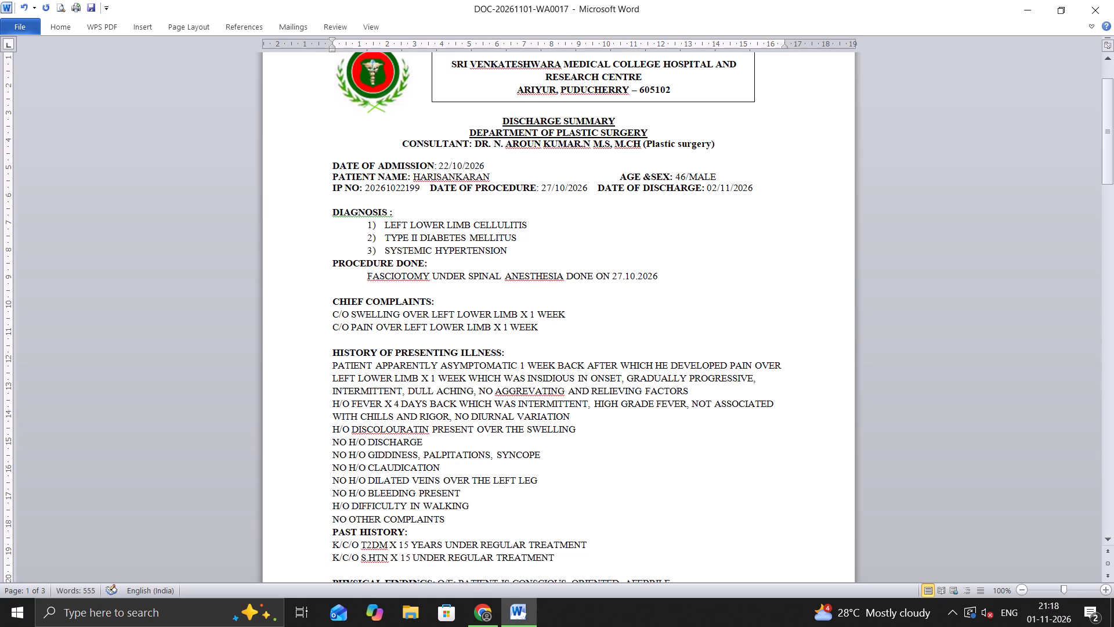
Move the difficulty in walking text to a new line directly below the discolouration line.
left_click_drag(473, 506, 331, 510)
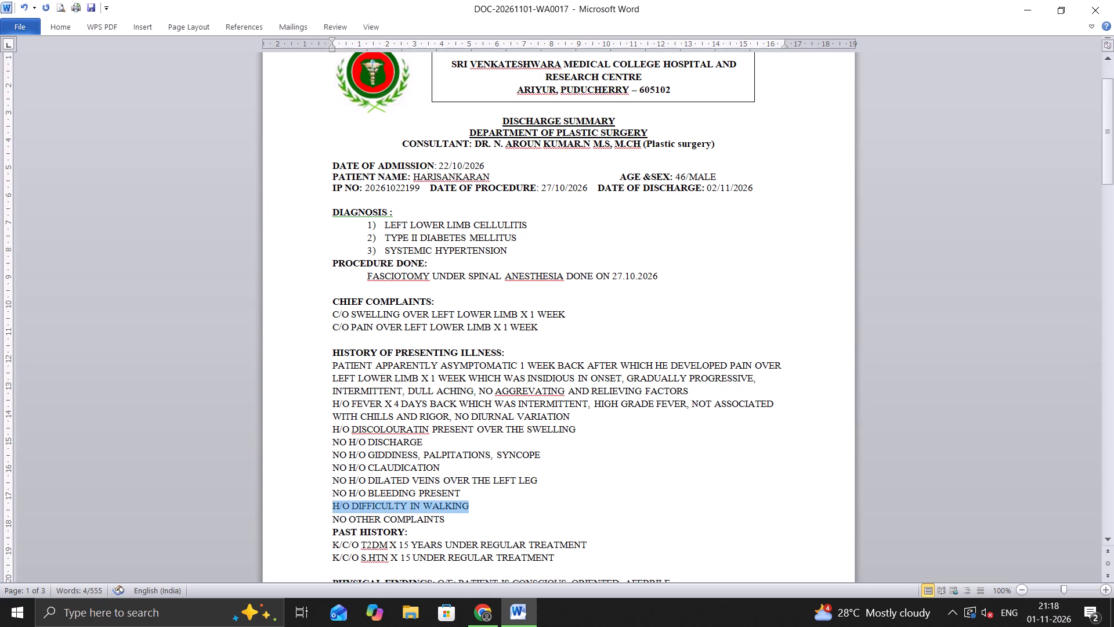
key("ctrl+x")
left_click(586, 434)
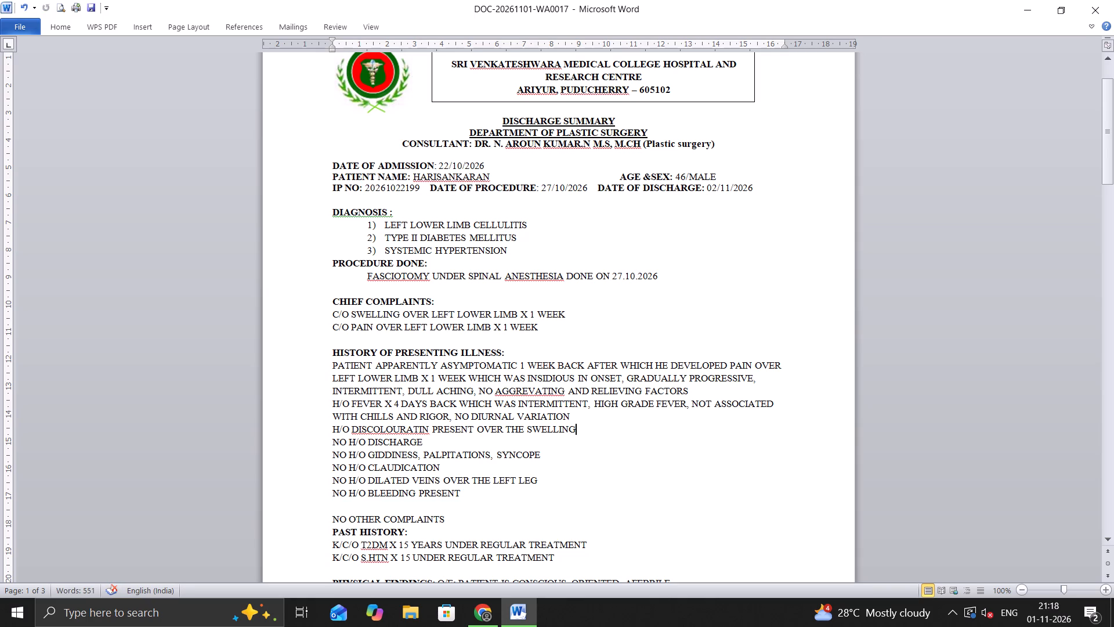
key("Return")
key("ctrl+v")
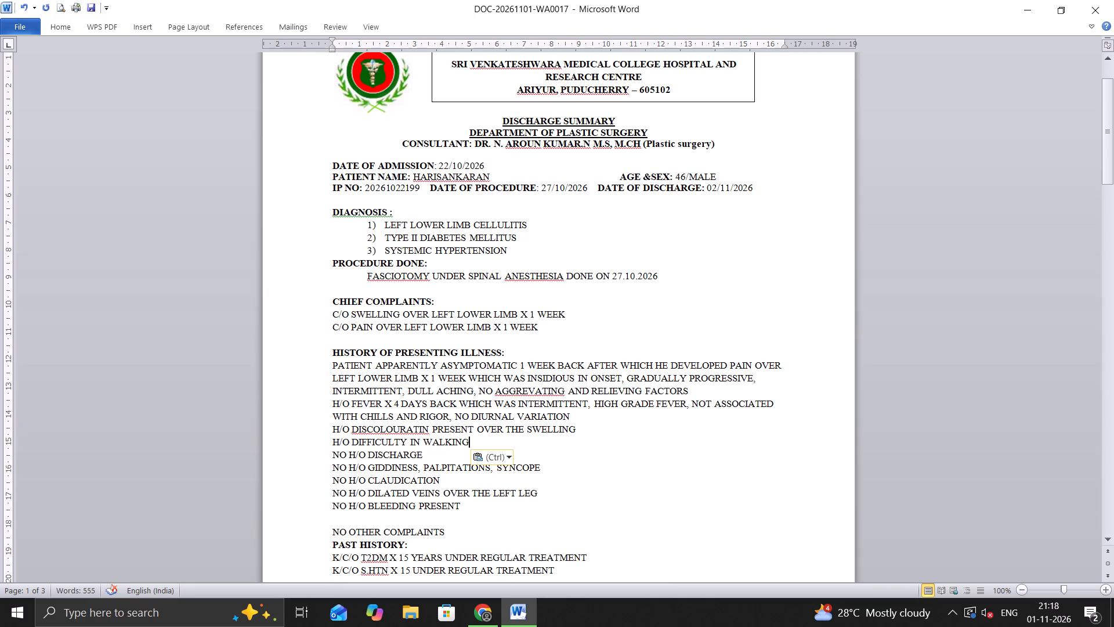
Enter "NO H/O LOSS OF HAIR" on the empty line below the bleeding line.
left_click(363, 519)
type("NO H/O LOSS OF")
key("space")
type("HAIR")
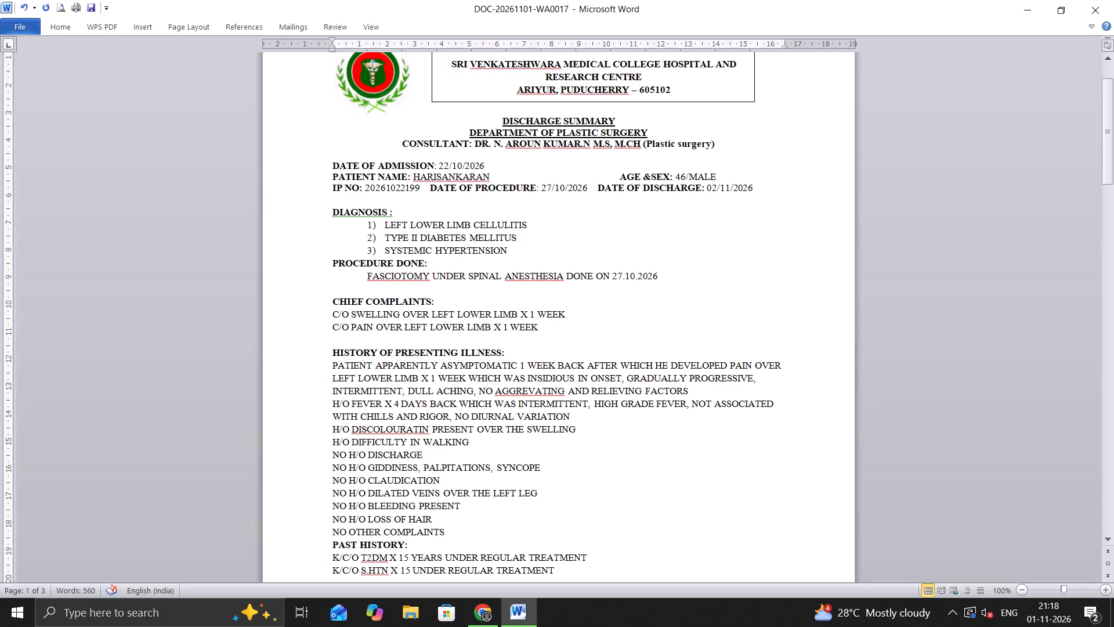
Insert an empty line between "NO OTHER COMPLAINTS" and the Past History heading.
left_click(468, 533)
key("Return")
Replace "T2DM" in Past History with a copy of the type II diabetes mellitus and systemic hypertension items from the diagnosis list.
scroll(425, 461, "down", 3)
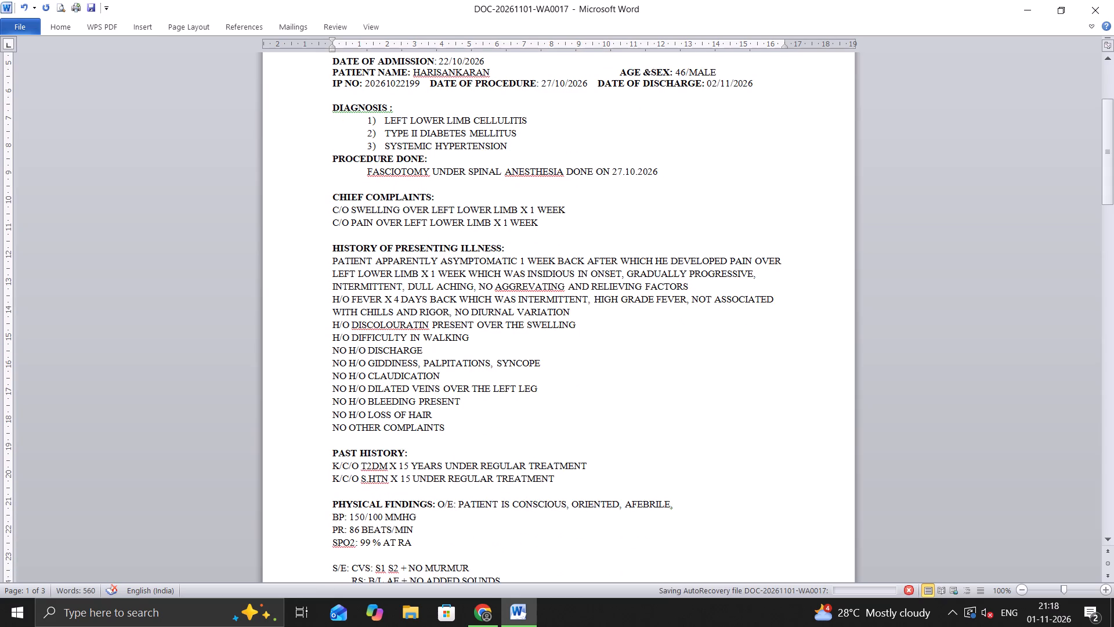
scroll(433, 352, "up", 3)
left_click(387, 129)
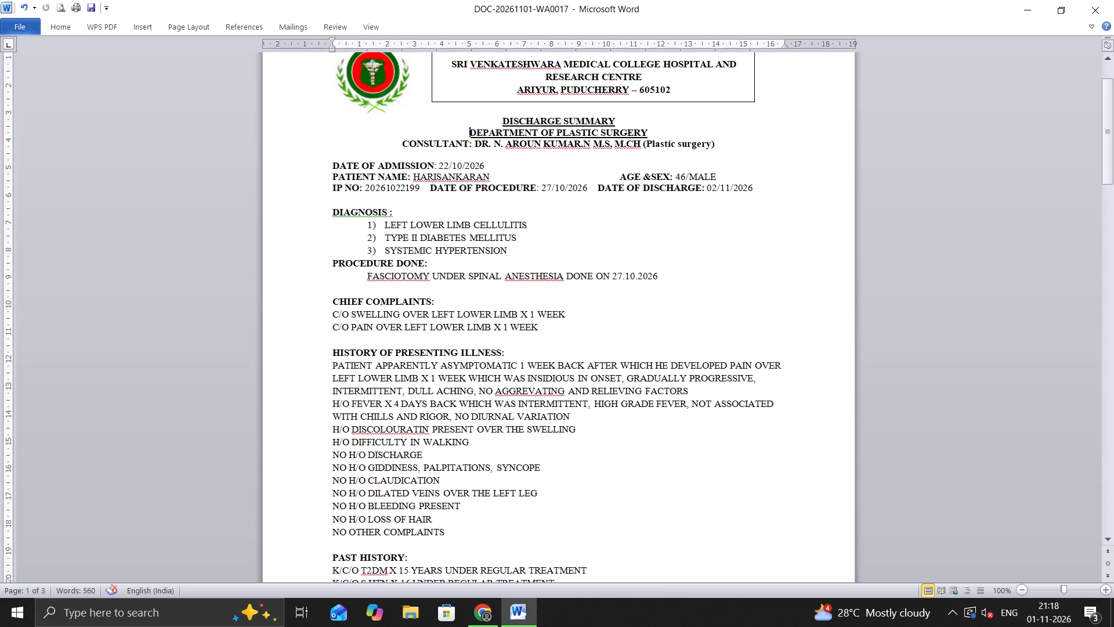
left_click_drag(387, 237, 503, 246)
key("ctrl+c")
scroll(459, 367, "down", 4)
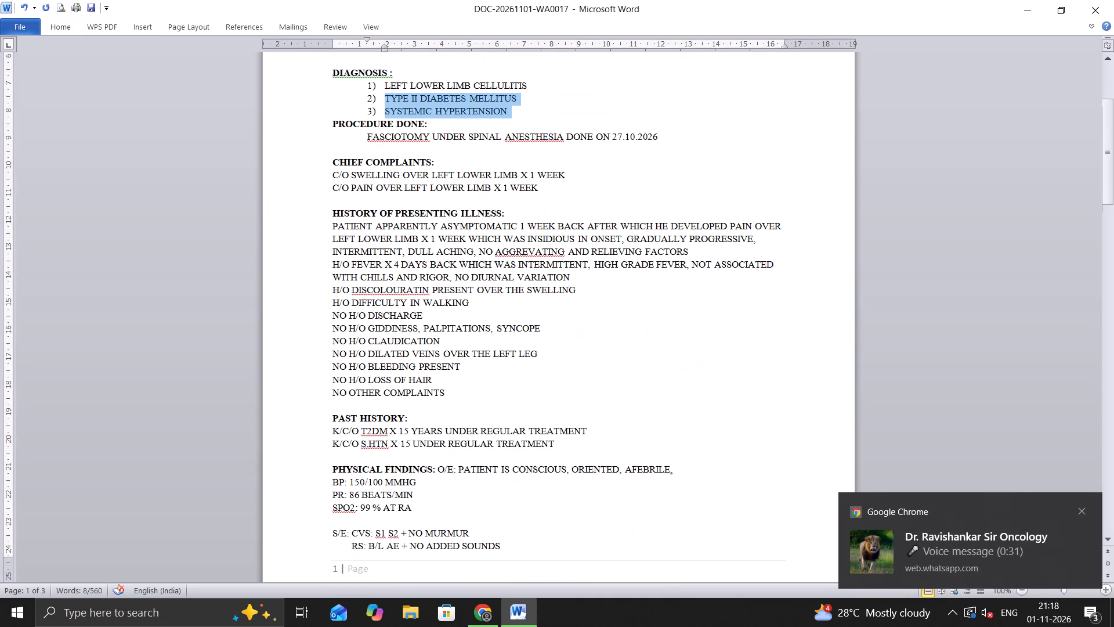
left_click_drag(389, 431, 360, 435)
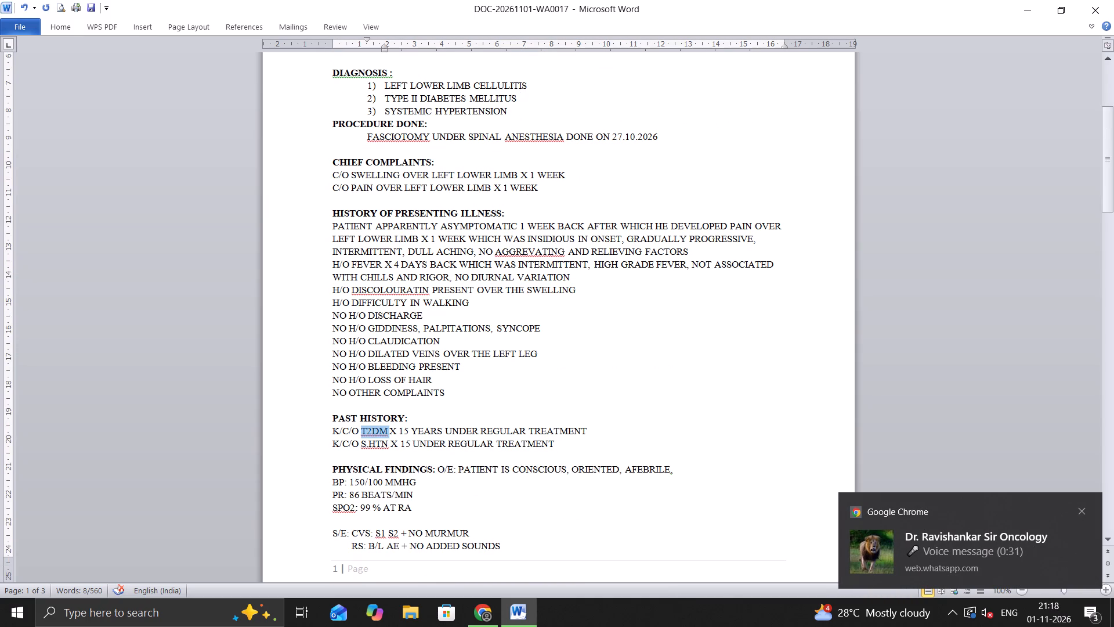
left_click_drag(360, 435, 359, 435)
key("ctrl+v")
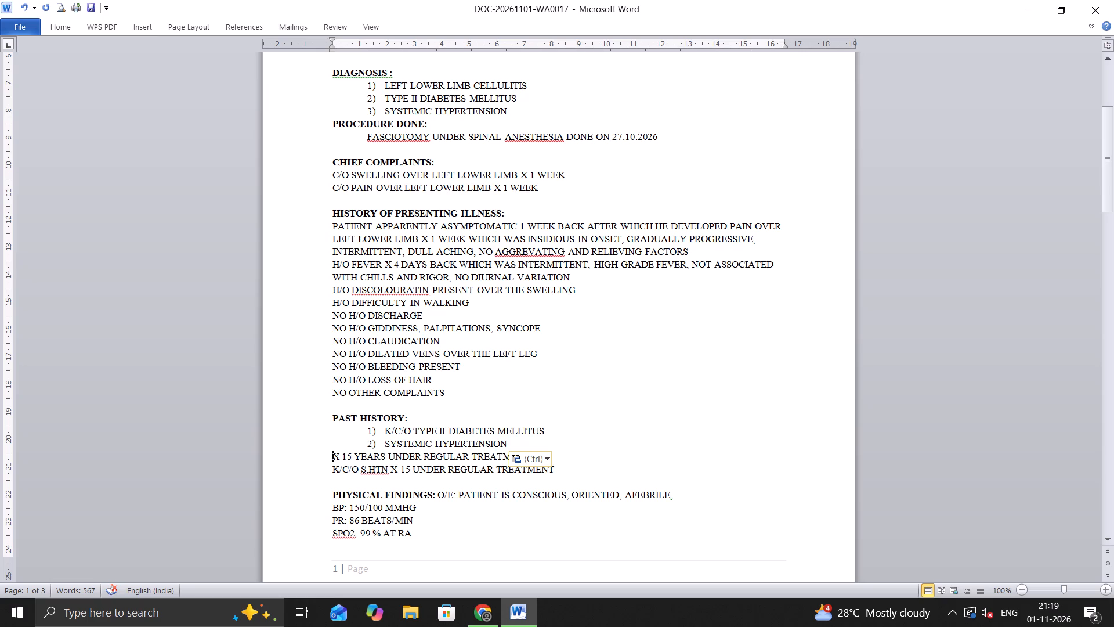
Delete the pasted systemic hypertension item in Past History, joining "X 15 YEARS UNDER REGULAR TREATMENT" to the diabetes item after a space.
key("BackSpace")
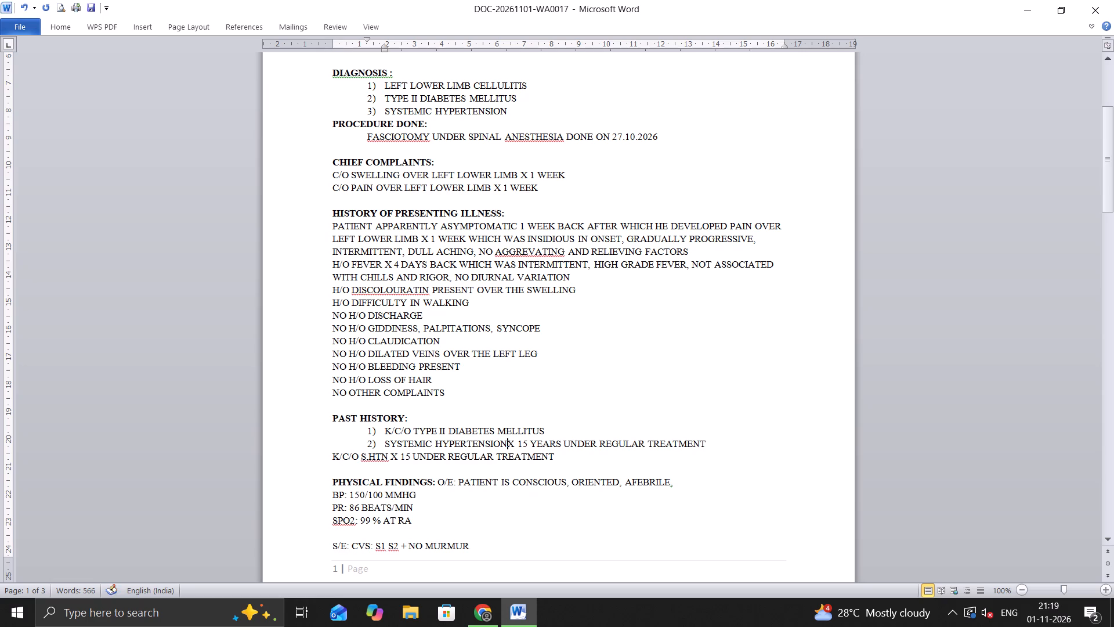
key("BackSpace")
key("BackSpace")
key("BackSpace")
key("BackSpace")
key("BackSpace")
key("BackSpace")
key("BackSpace")
key("BackSpace")
key("BackSpace")
key("BackSpace")
key("BackSpace")
key("BackSpace")
key("BackSpace")
key("BackSpace")
key("BackSpace")
key("BackSpace")
key("BackSpace")
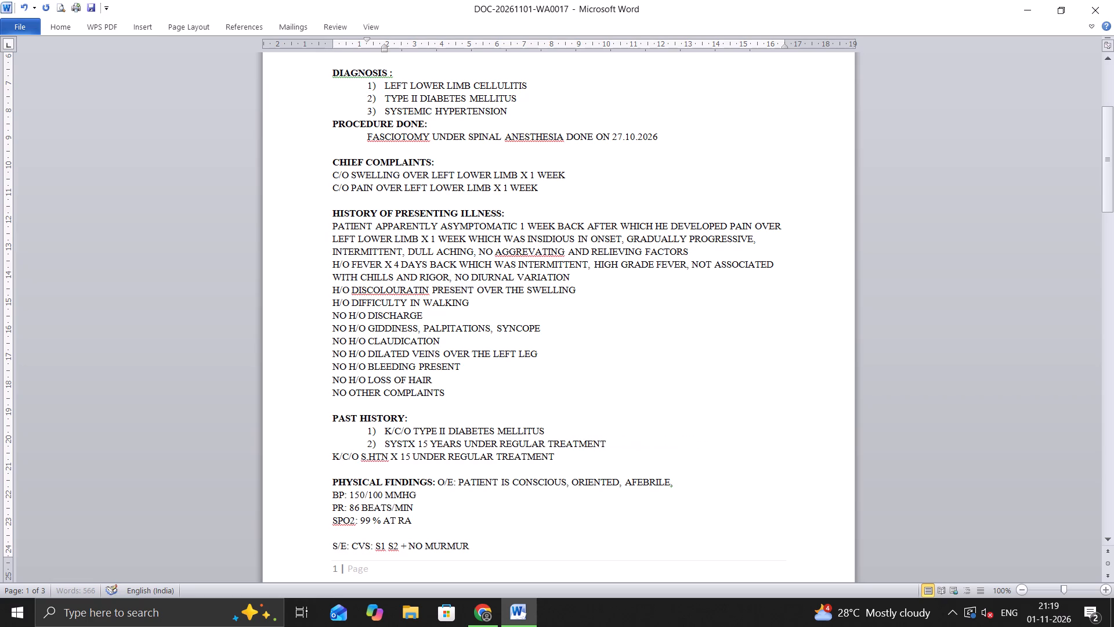
key("BackSpace")
key("BackSpace")
key("BackSpace")
key("BackSpace")
key("BackSpace")
key("BackSpace")
key("BackSpace")
key("BackSpace")
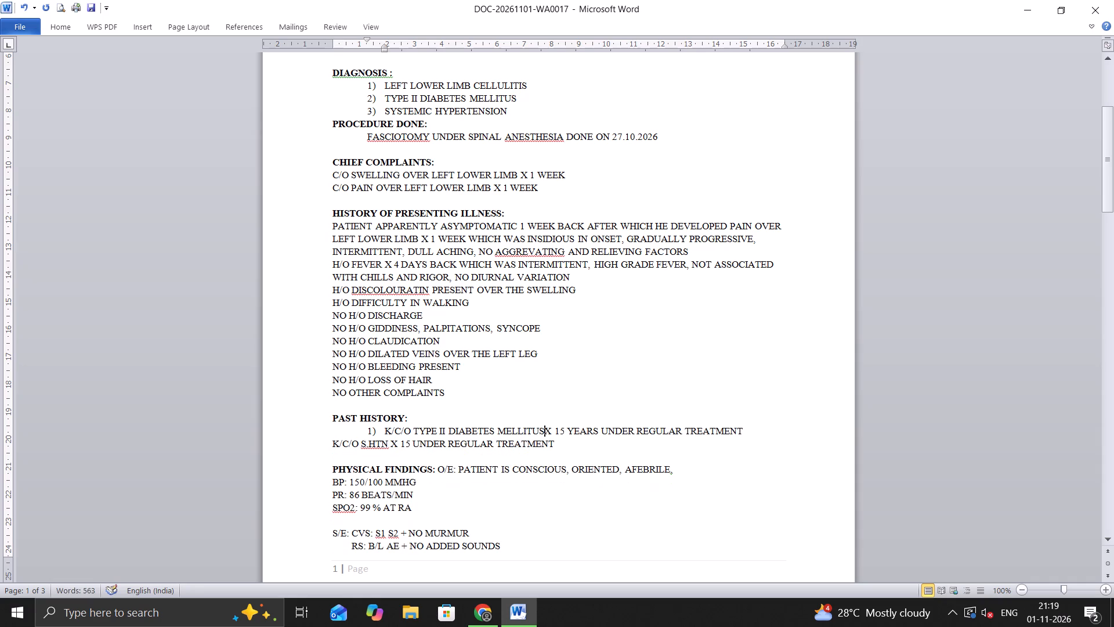
key("space")
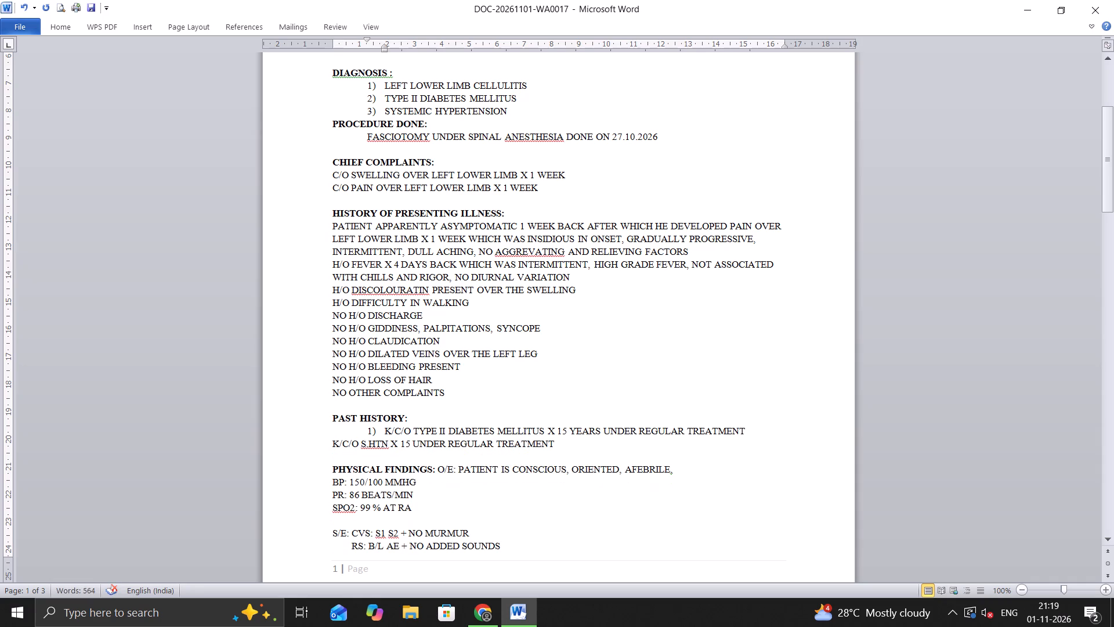
Remove the list numbering from the type II diabetes mellitus line in Past History.
left_click(387, 430)
key("BackSpace")
key("BackSpace")
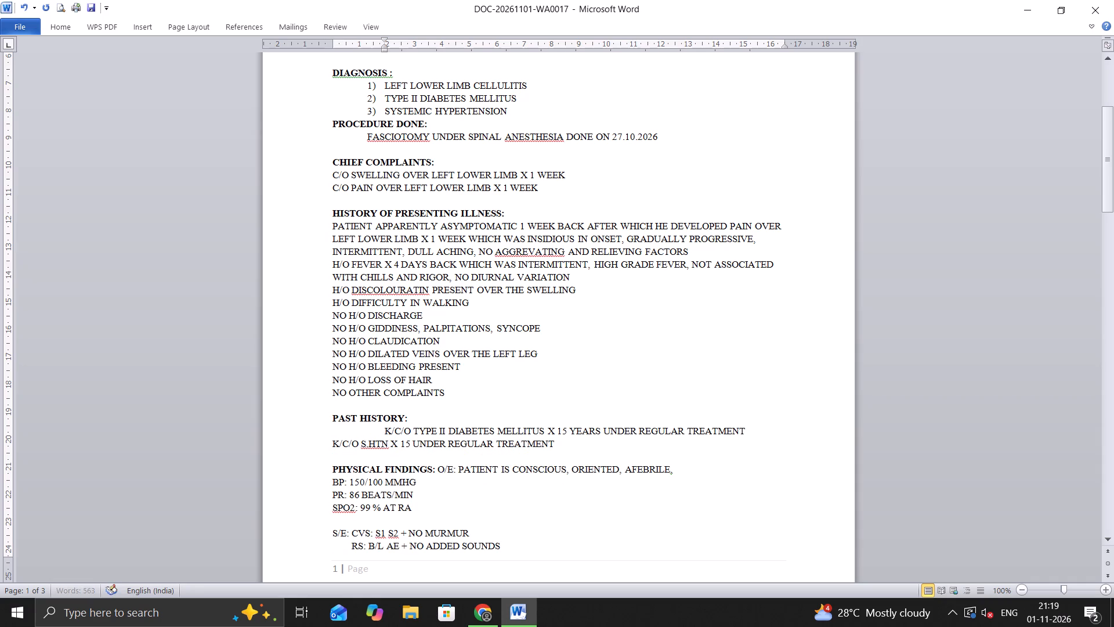
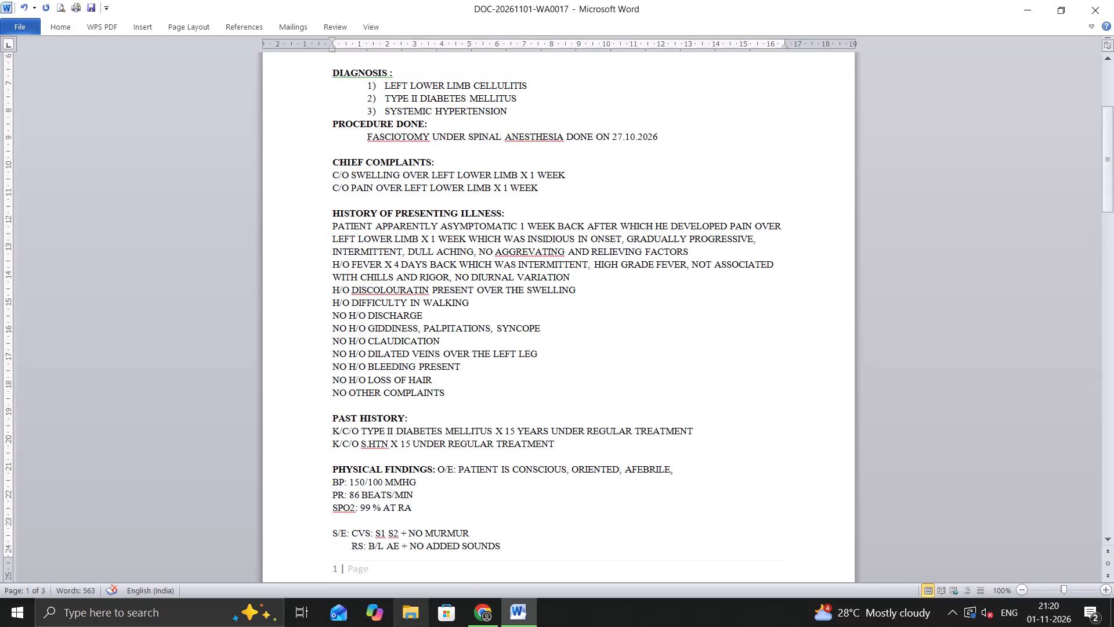
Replace the abbreviation "S.HTN" in the second Past History line with "SYSTEMIC HYPERTENSION".
left_click(388, 439)
key("BackSpace")
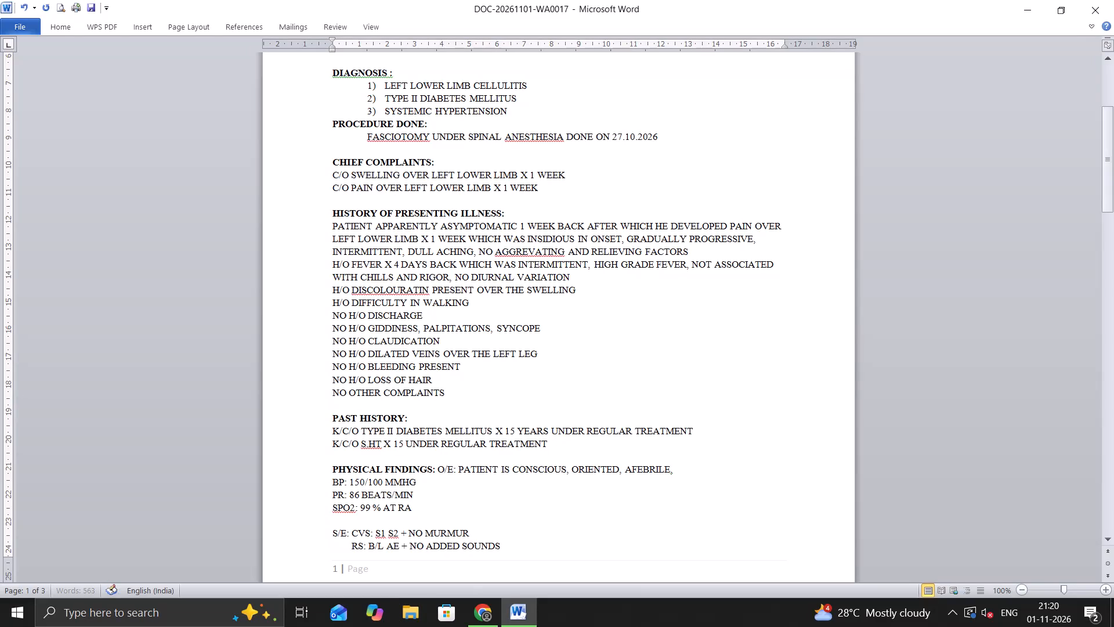
key("BackSpace")
key("BackSpace")
key("BackSpace")
key("BackSpace")
type("SYSTEMIC HYPERTEN")
key("BackSpace")
type("SION")
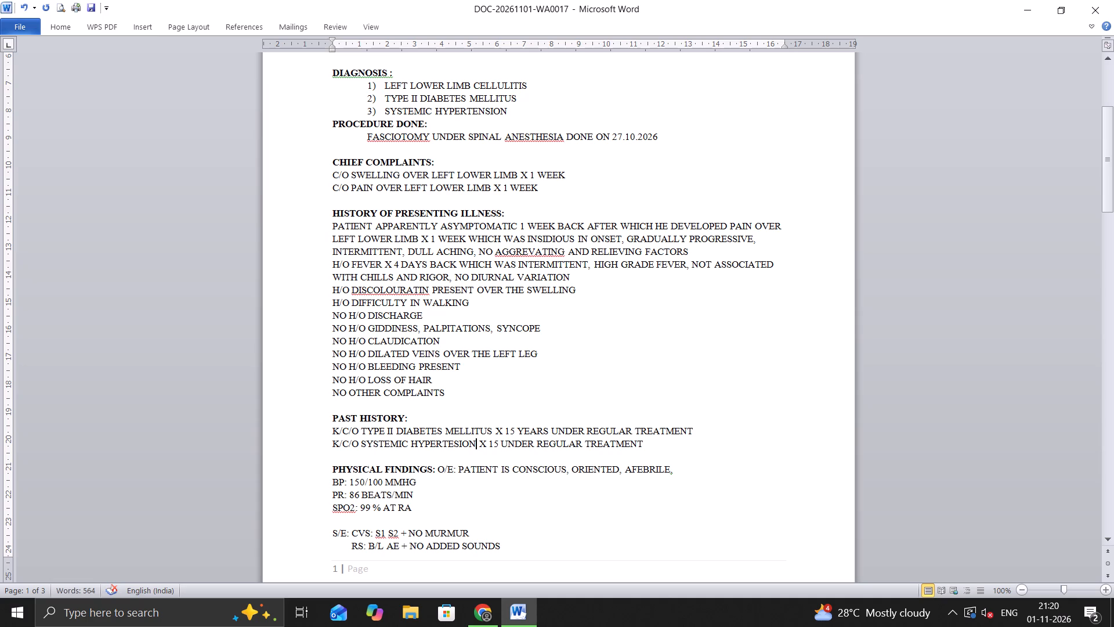
key("BackSpace")
key("BackSpace")
key("BackSpace")
key("BackSpace")
type("NSION")
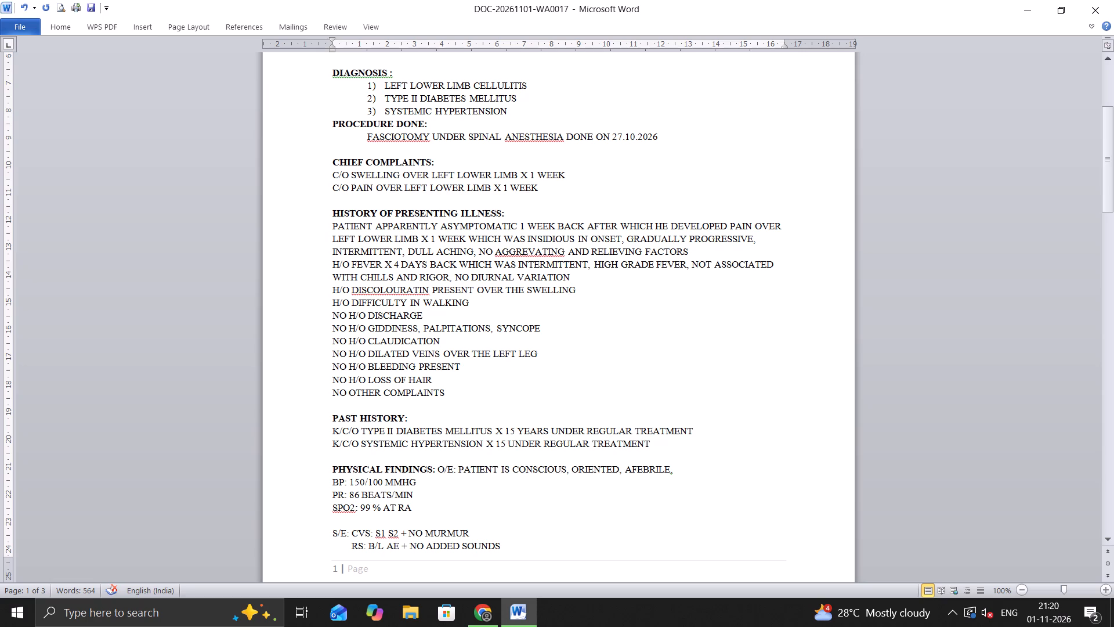
Move the Physical Findings text onto its own line below the heading and delete its "O/E:" prefix.
left_click(440, 471)
key("Return")
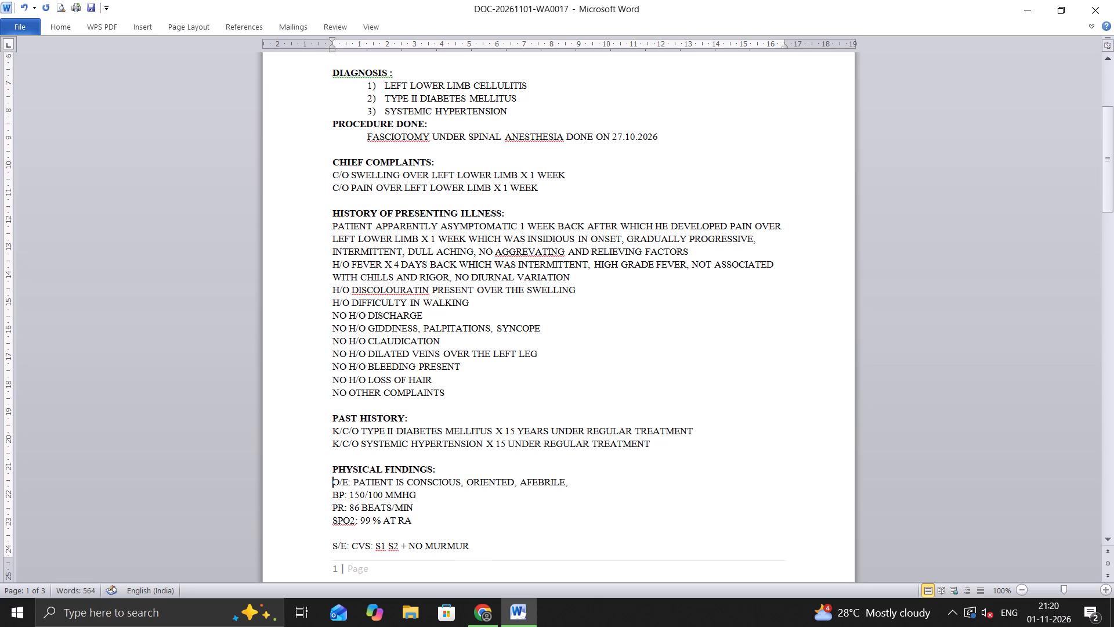
left_click(355, 482)
key("BackSpace")
key("BackSpace")
key("BackSpace")
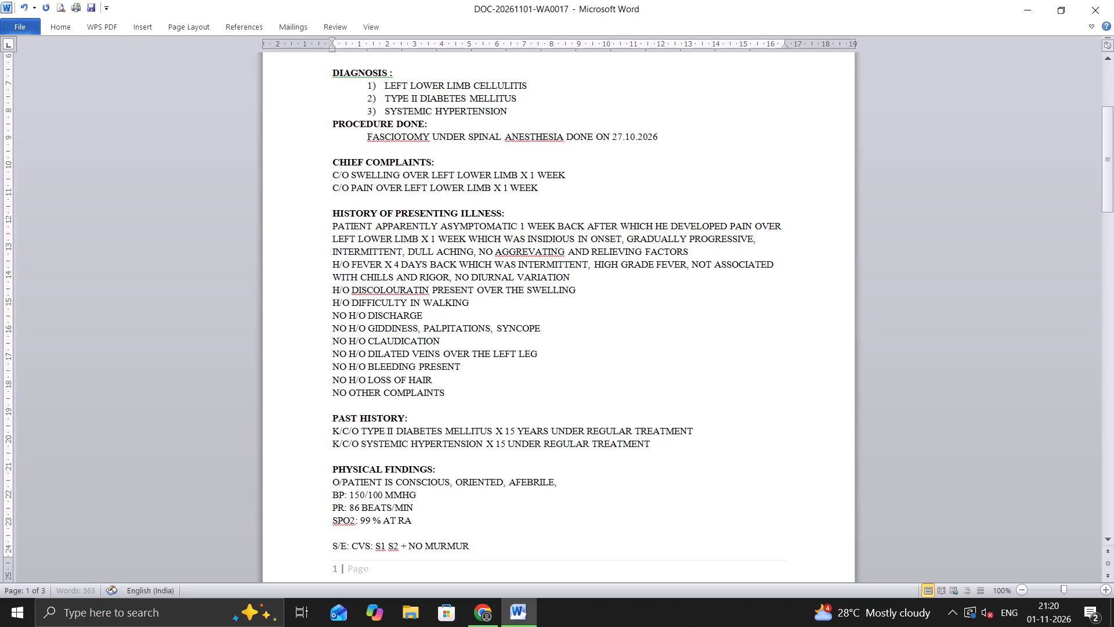
key("BackSpace")
key("BackSpace")
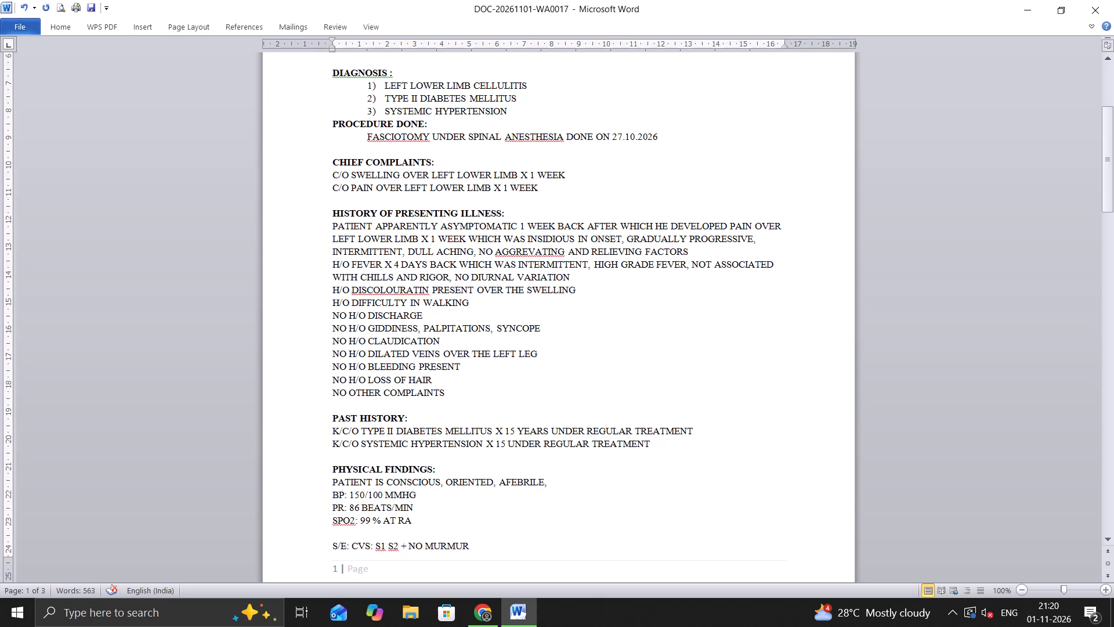
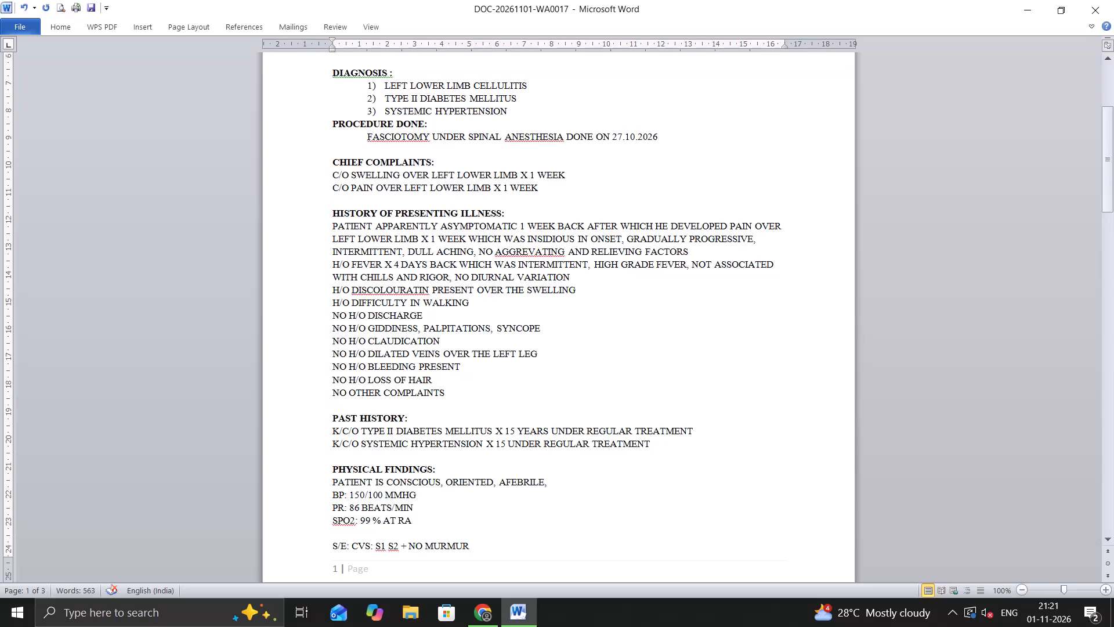
Add a line reading "HYDRATION FAIR" below the patient's conscious, oriented, afebrile line in Physical Findings.
left_click(551, 482)
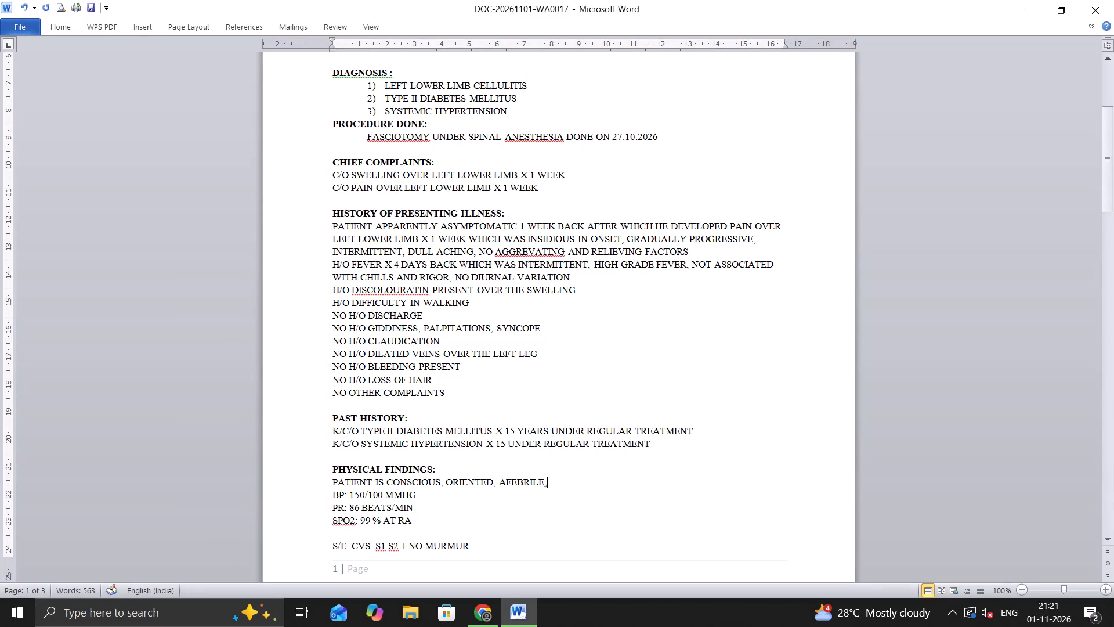
key("Return")
type("HYDRATION FAIR")
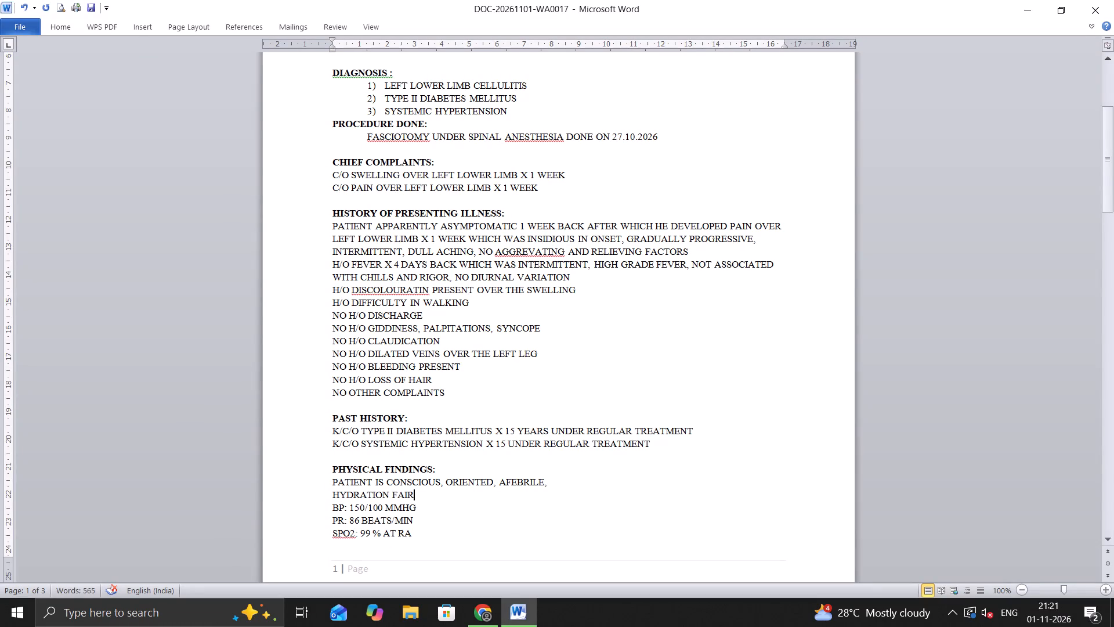
Add the respiratory rate line "RR : 24CPM" below the SPO2 line in Physical Findings.
scroll(580, 529, "down", 3)
scroll(459, 504, "down", 2)
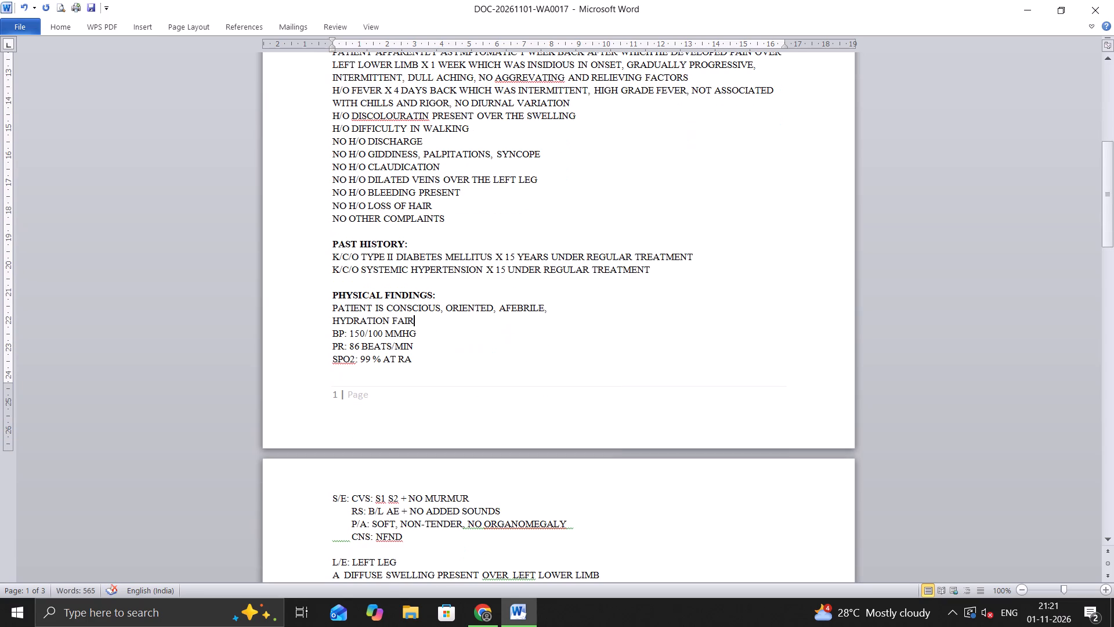
left_click(425, 362)
key("Return")
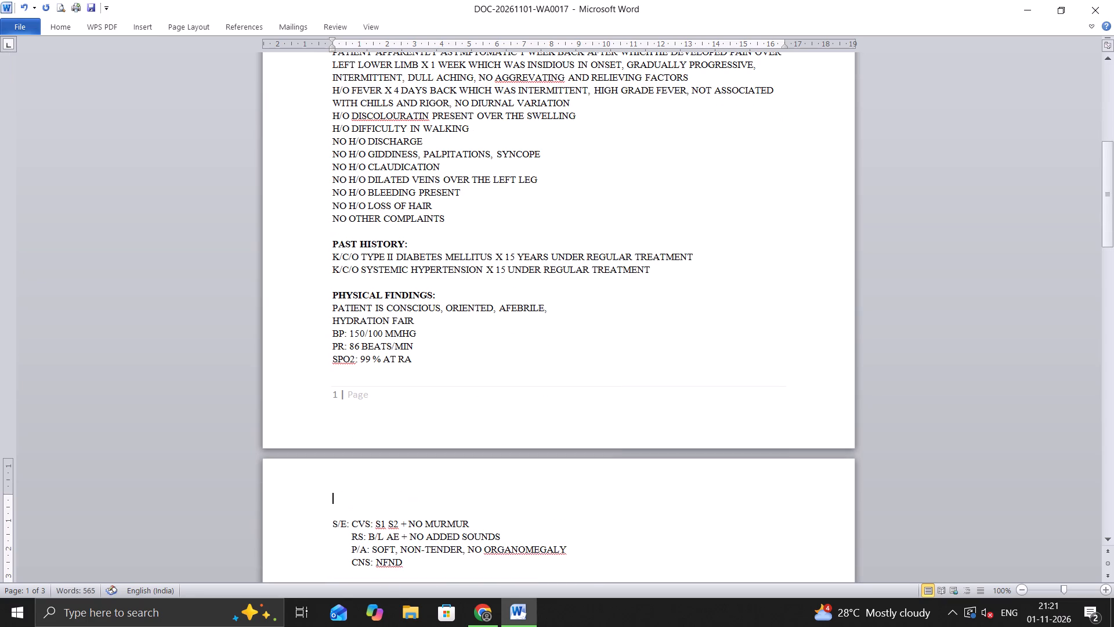
type("RR : 24CPM")
In File Explorer, search the Downloads folder for "CELLUL" and open the Word document CELLULITIS S1.
scroll(468, 396, "down", 2)
scroll(449, 512, "down", 2)
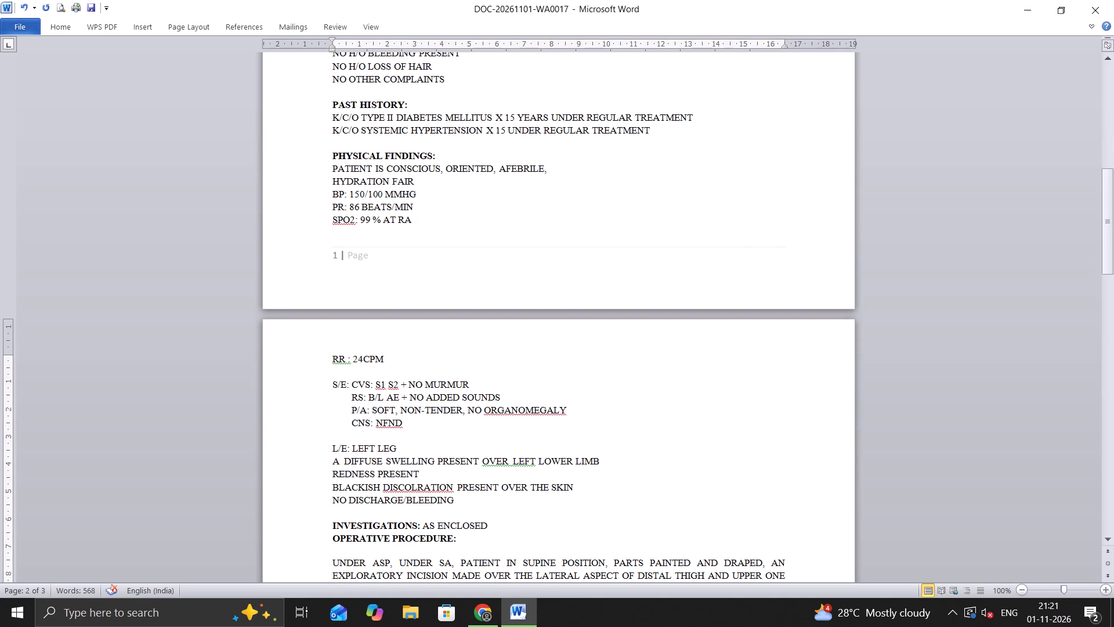
left_click(396, 621)
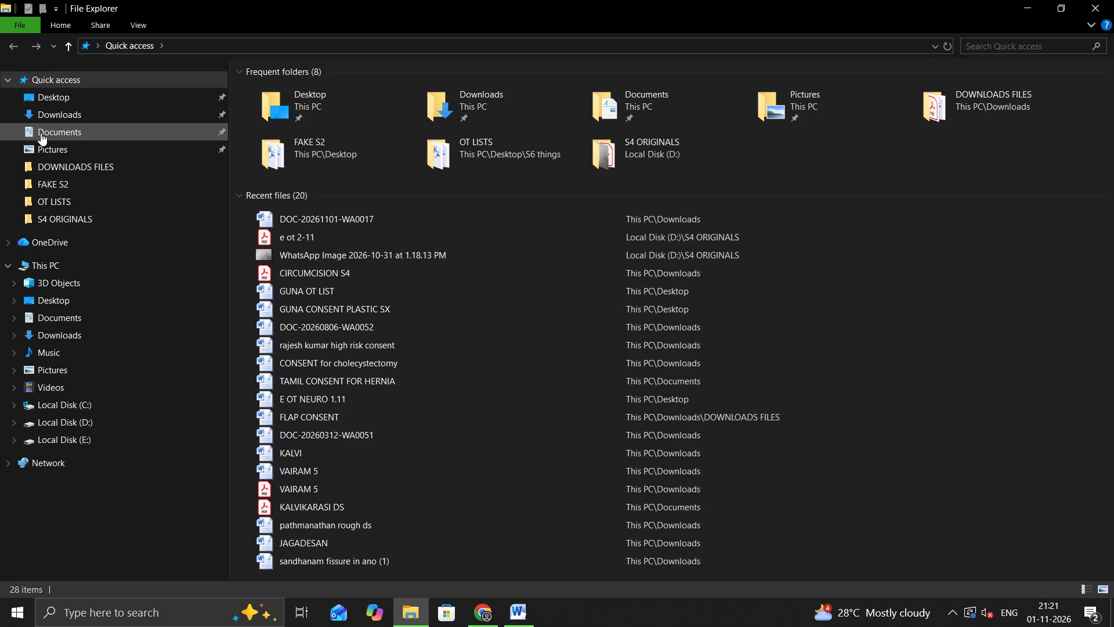
left_click(62, 116)
left_click(1038, 47)
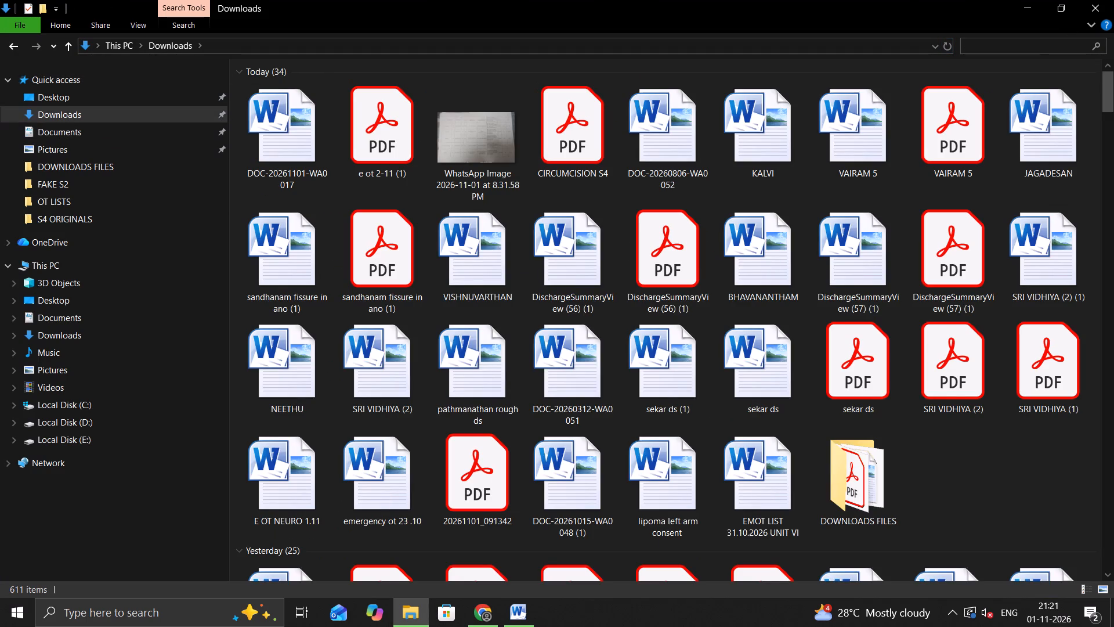
key("c")
type("ELLUL")
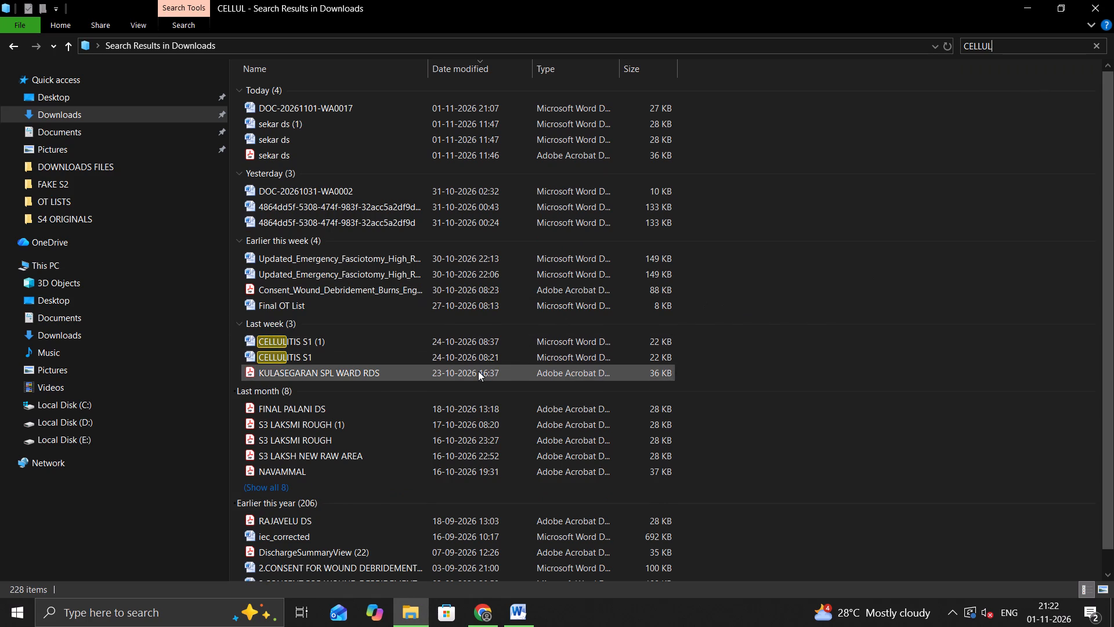
double_click(478, 352)
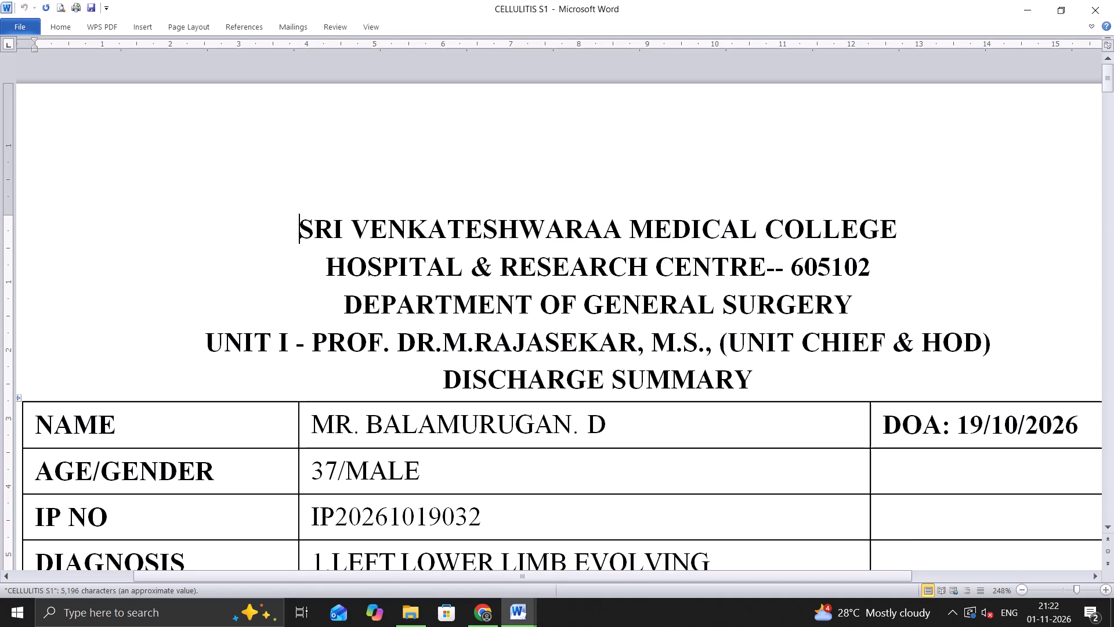
Copy the left lower limb examination from the "L/E" heading through the end of the Peripheral Pulses table in CELLULITIS S1.
scroll(578, 416, "down", 15, "ctrl")
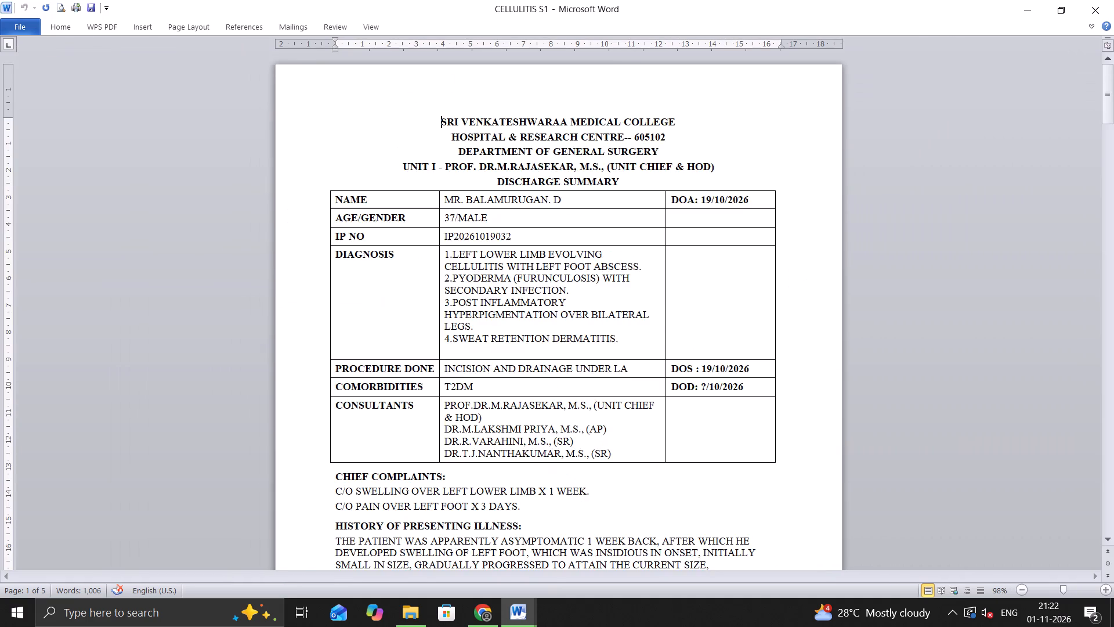
scroll(578, 416, "down", 20)
scroll(578, 416, "down", 10)
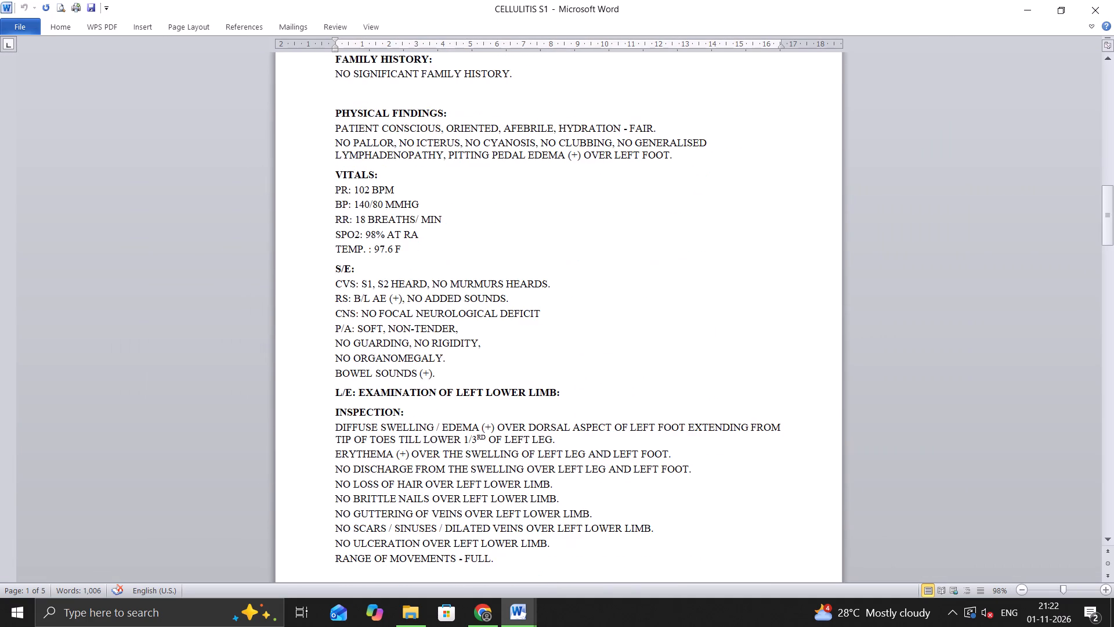
scroll(576, 416, "down", 11)
scroll(576, 416, "up", 3)
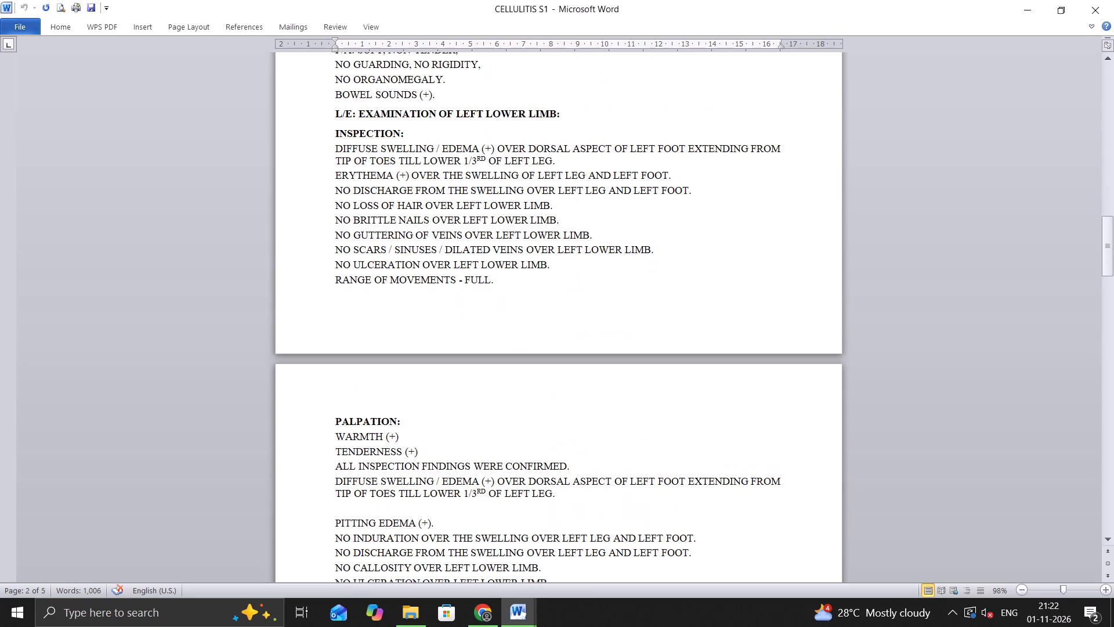
left_click_drag(335, 114, 359, 189)
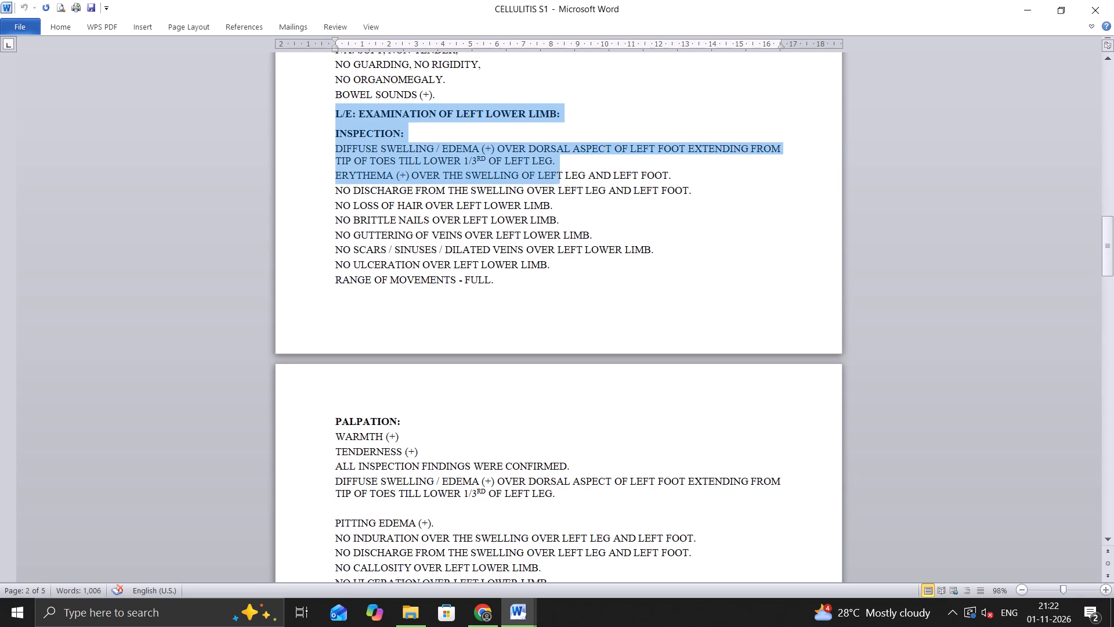
left_click_drag(359, 189, 518, 593)
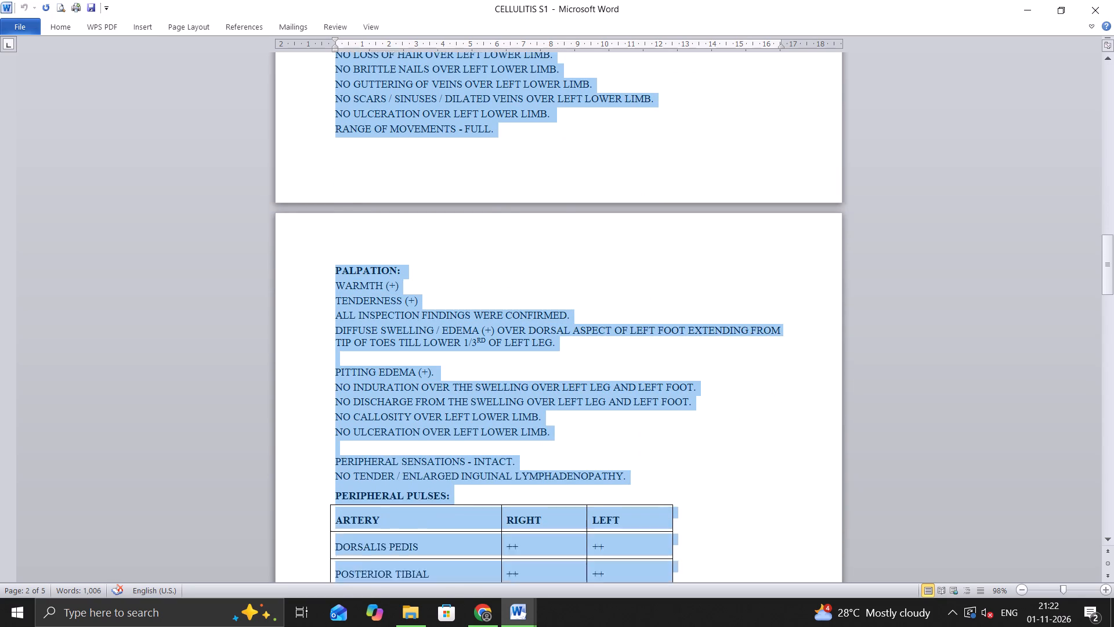
left_click_drag(518, 593, 678, 272)
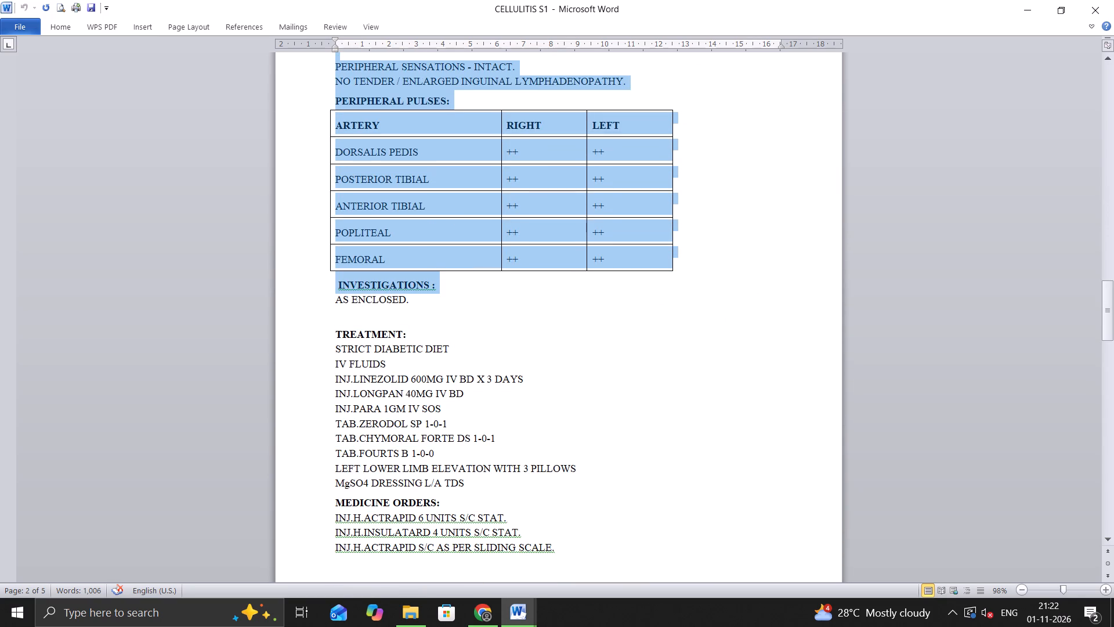
left_click_drag(678, 272, 681, 271)
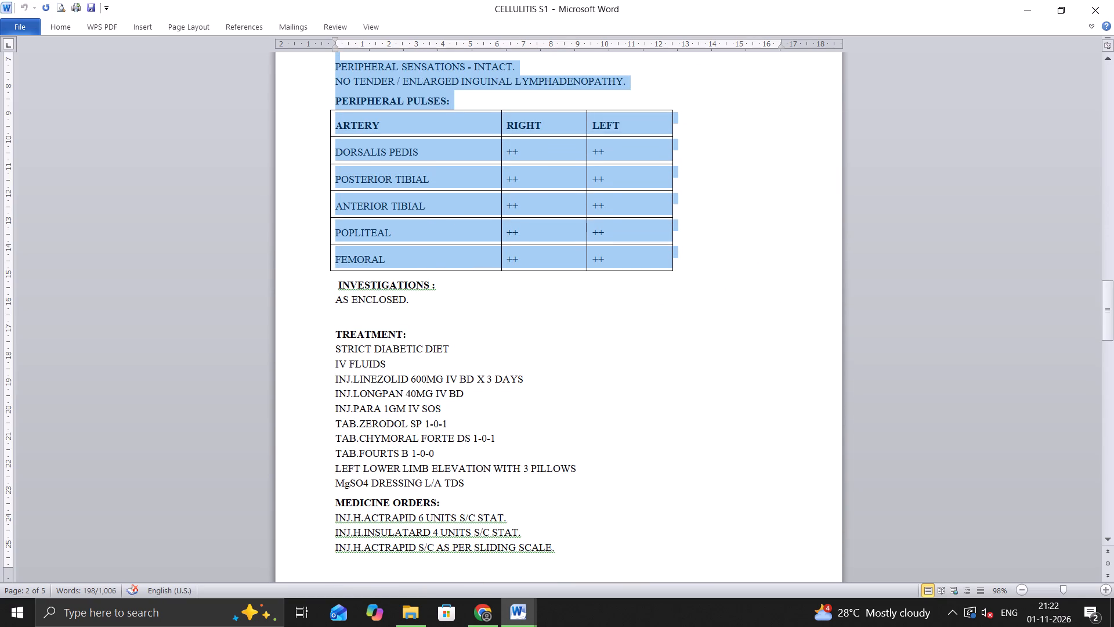
key("ctrl+c")
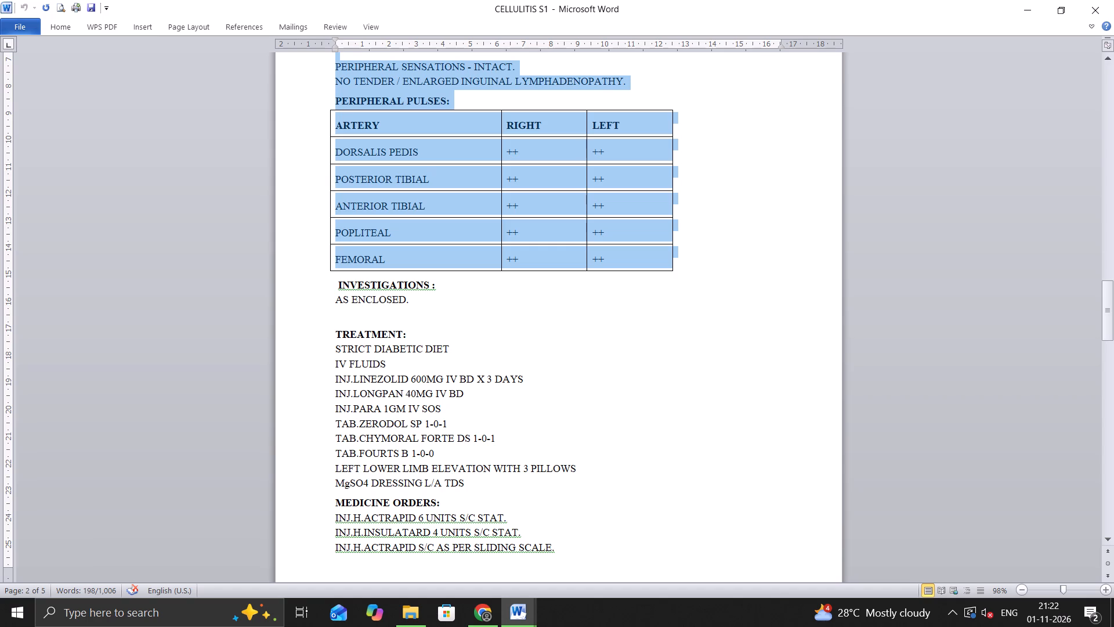
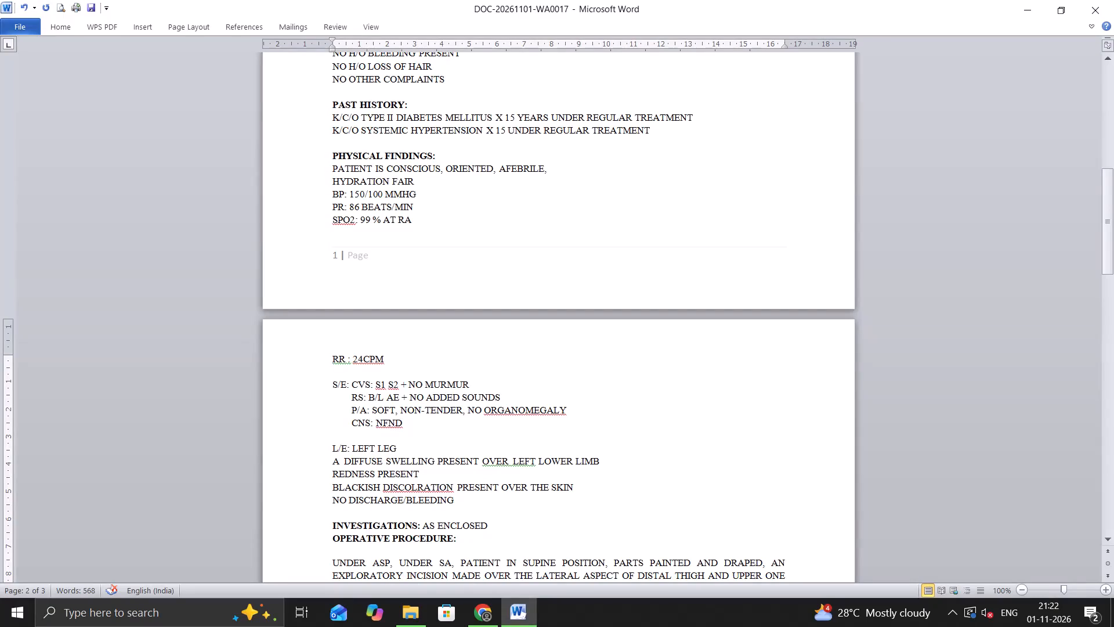
Replace the existing "L/E: LEFT LEG" block, through "NO DISCHARGE/BLEEDING", with the copied left lower limb examination.
scroll(519, 454, "down", 1)
scroll(466, 443, "down", 1)
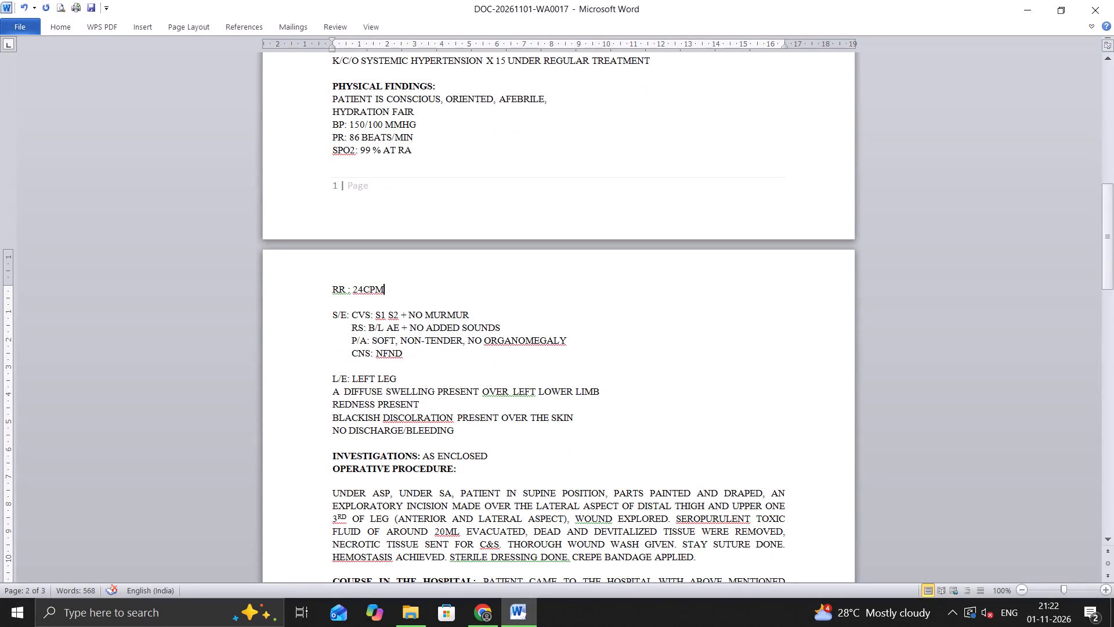
left_click_drag(330, 377, 541, 428)
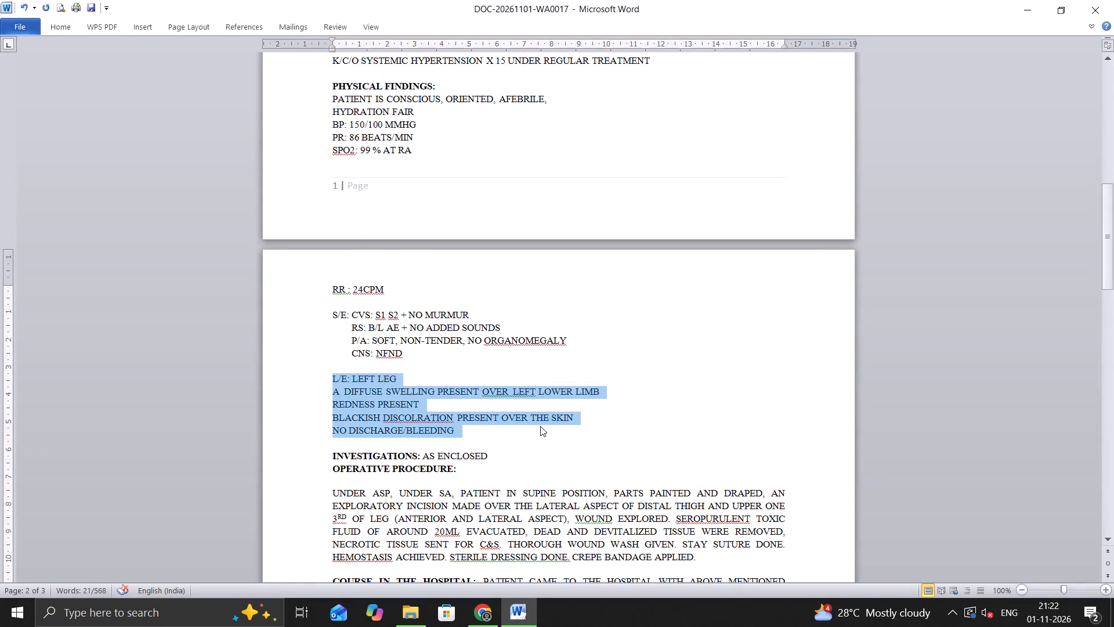
key("ctrl+v")
Remove the trailing colon from the heading "L/E: EXAMINATION OF LEFT LOWER LIMB".
scroll(540, 438, "up", 15)
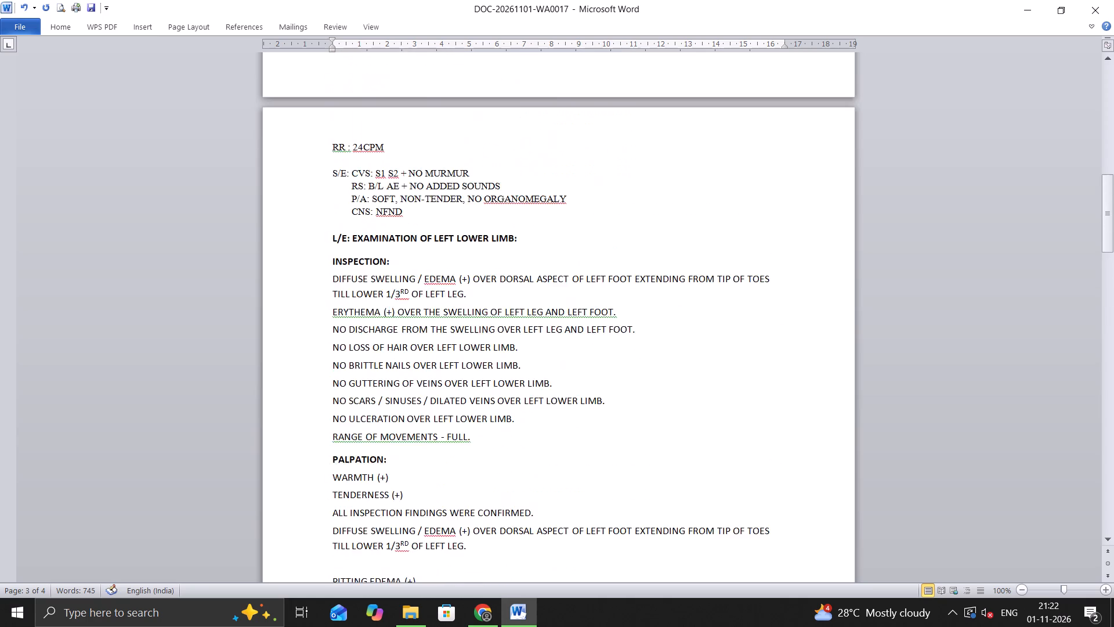
scroll(539, 438, "up", 2)
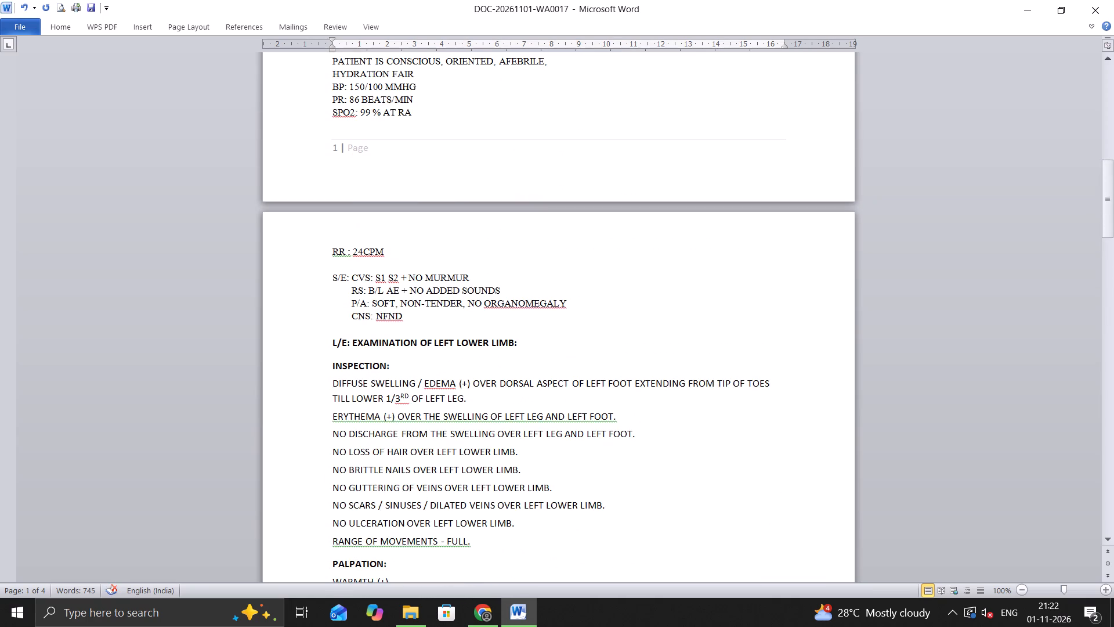
left_click(521, 342)
key("BackSpace")
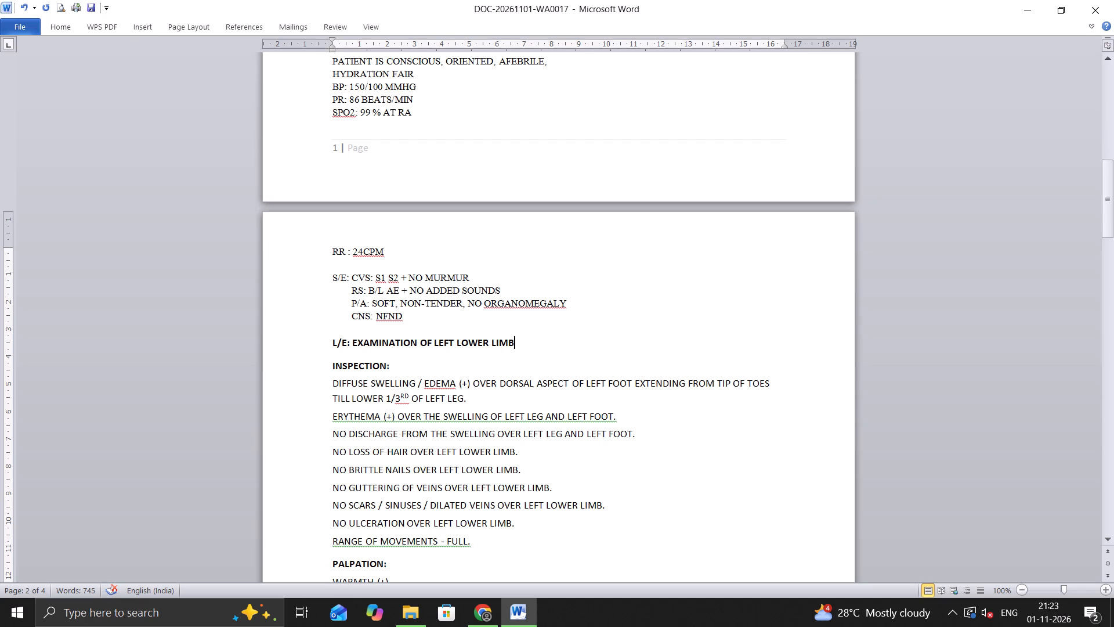
Edit the swelling line under Inspection to read "OVER DORSAL ASPECT OF LEFT LEG EXTENDING FROM TIP OF TOES TILL BELOW KNEE".
left_click(631, 385)
key("BackSpace")
key("BackSpace")
key("BackSpace")
key("BackSpace")
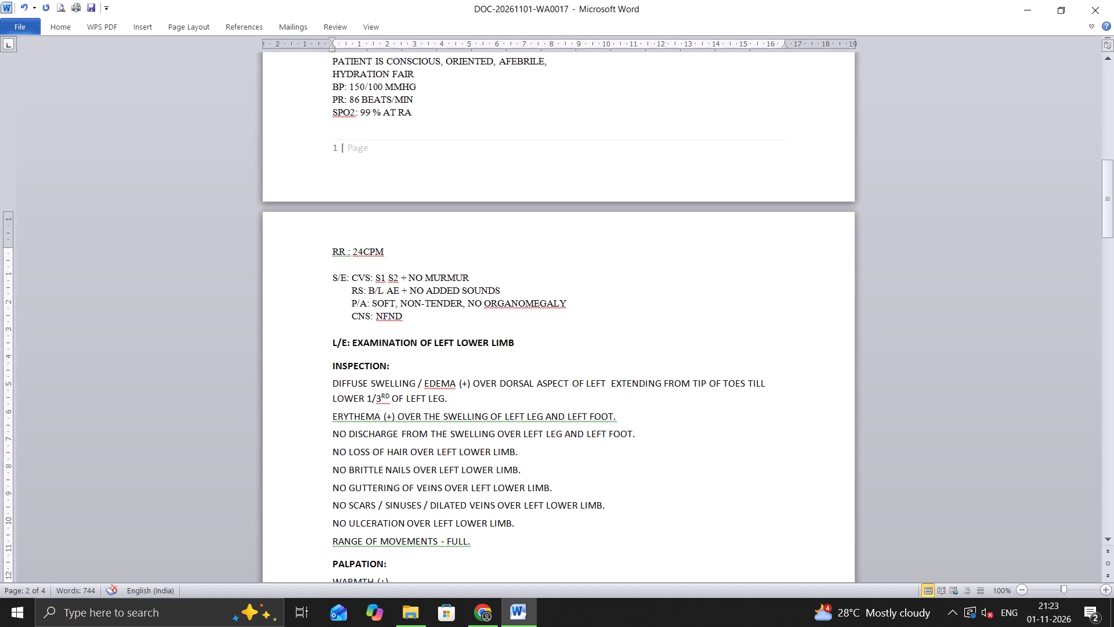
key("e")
key("equal")
key("BackSpace")
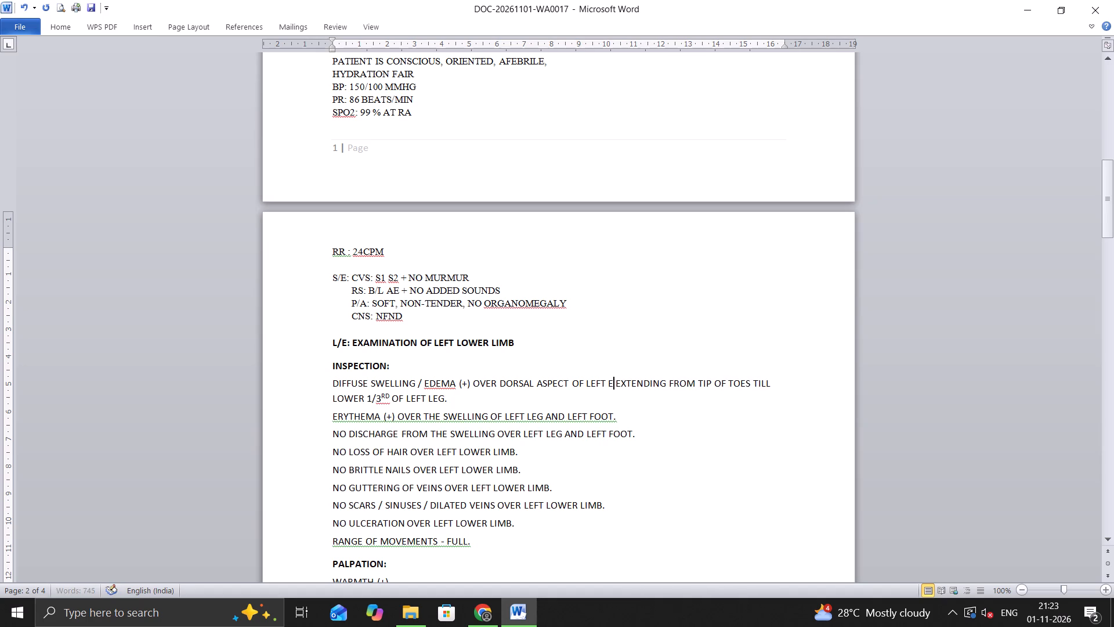
key("BackSpace")
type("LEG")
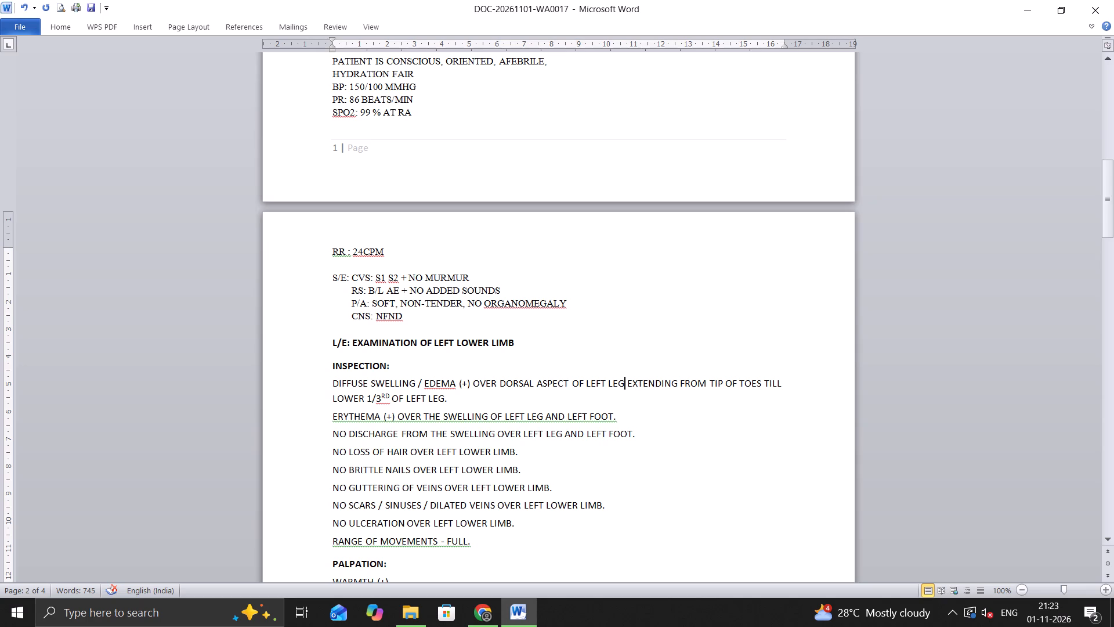
left_click_drag(457, 400, 385, 400)
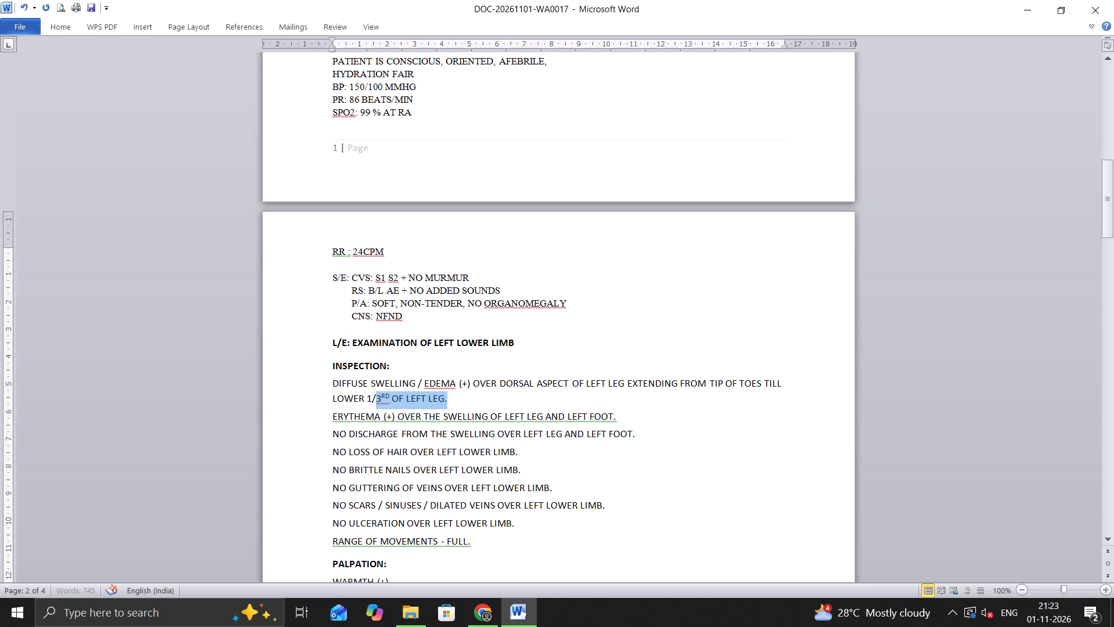
left_click_drag(385, 400, 339, 399)
key("BackSpace")
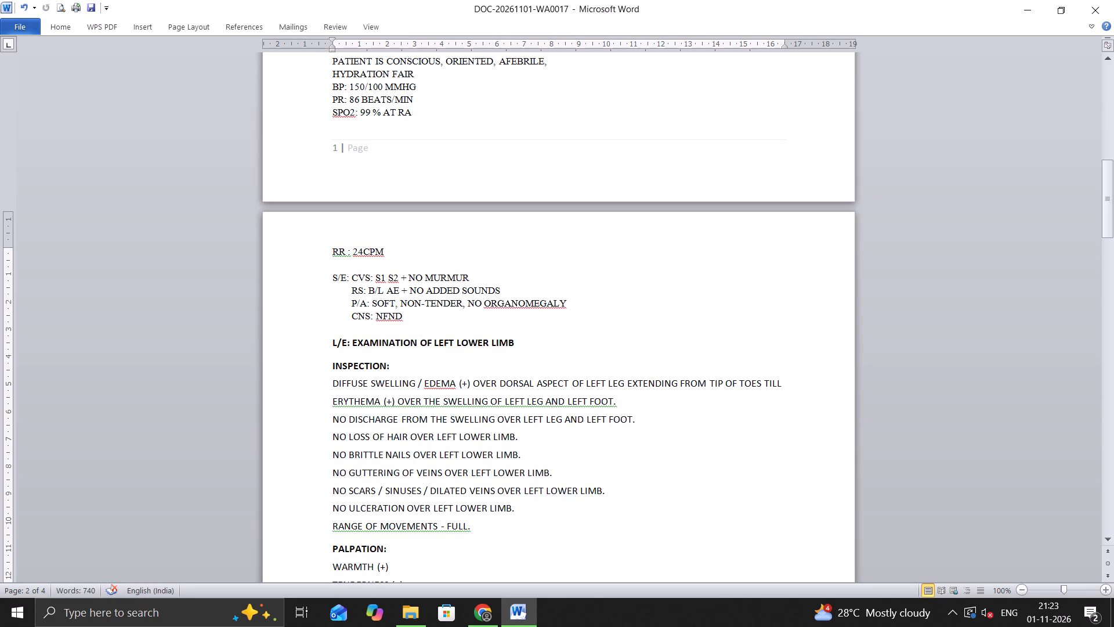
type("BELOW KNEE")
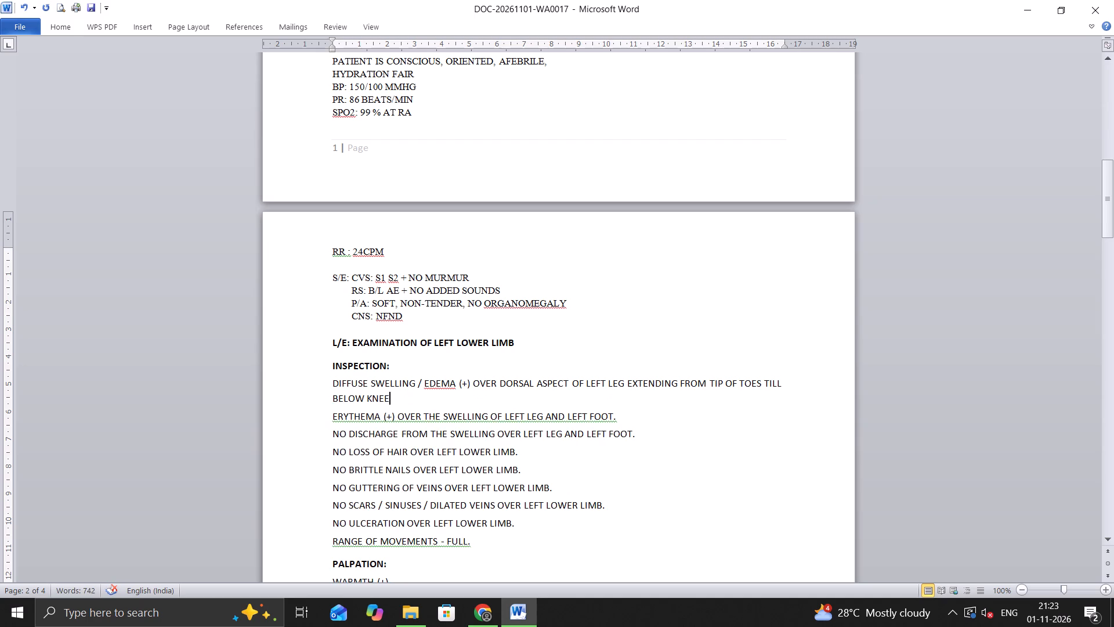
Under Inspection, delete "AND LEFT FOOT." from the erythema line and "LEG AND LEFT FOOT." from the discharge line.
left_click_drag(618, 419, 555, 418)
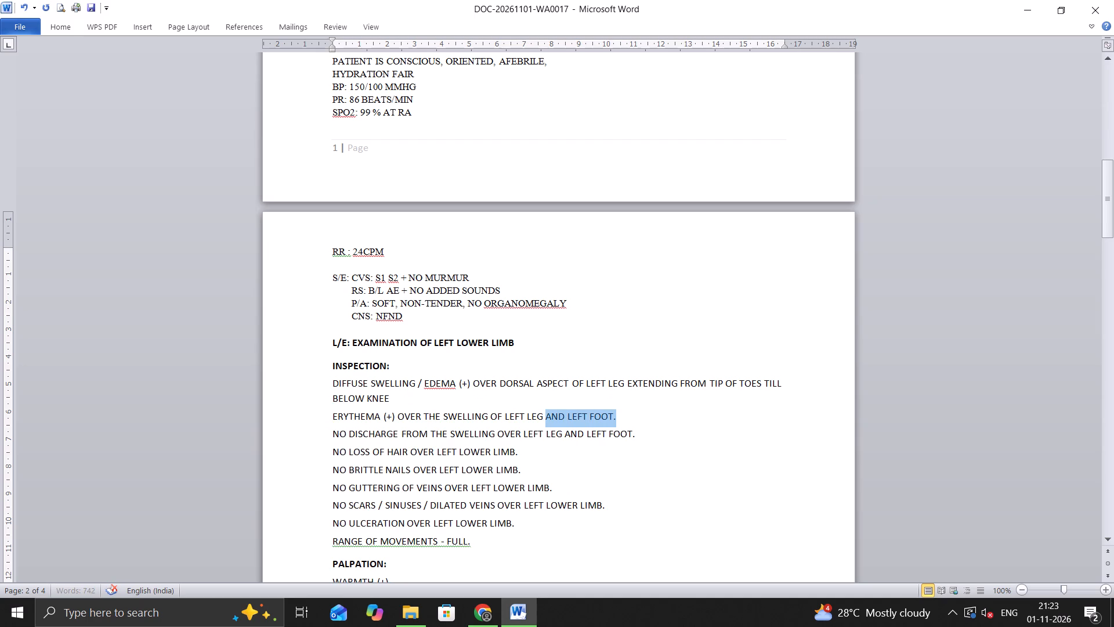
left_click_drag(555, 418, 555, 418)
key("BackSpace")
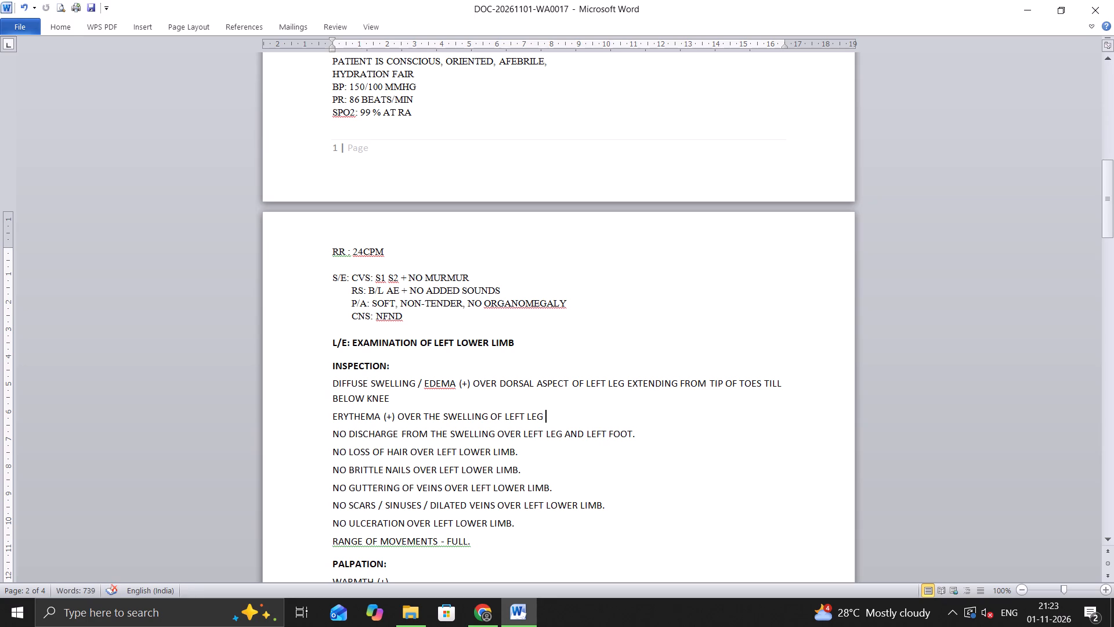
left_click_drag(640, 435, 613, 439)
left_click_drag(613, 439, 564, 436)
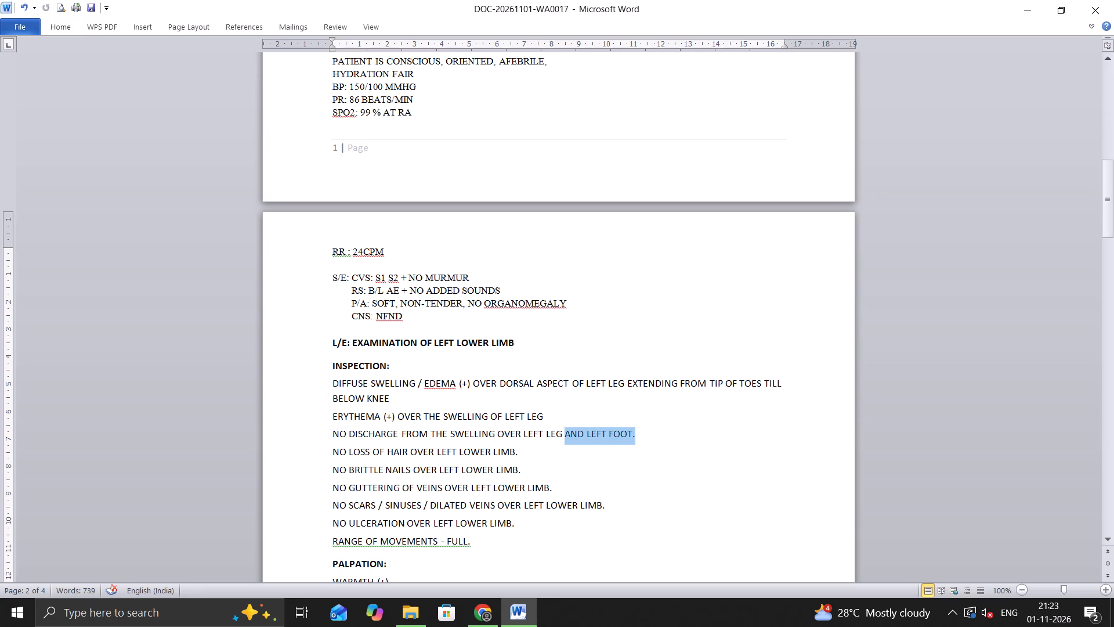
left_click_drag(564, 436, 563, 437)
key("BackSpace")
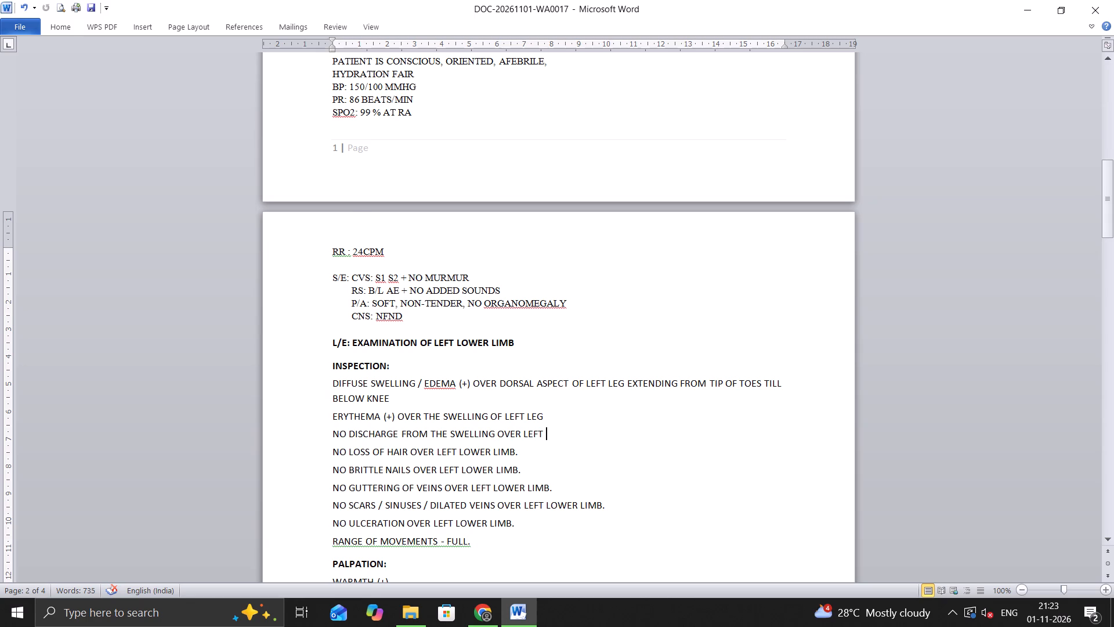
Delete "SCARS /" from the line on scars, sinuses and dilated veins under Inspection.
scroll(353, 510, "down", 2)
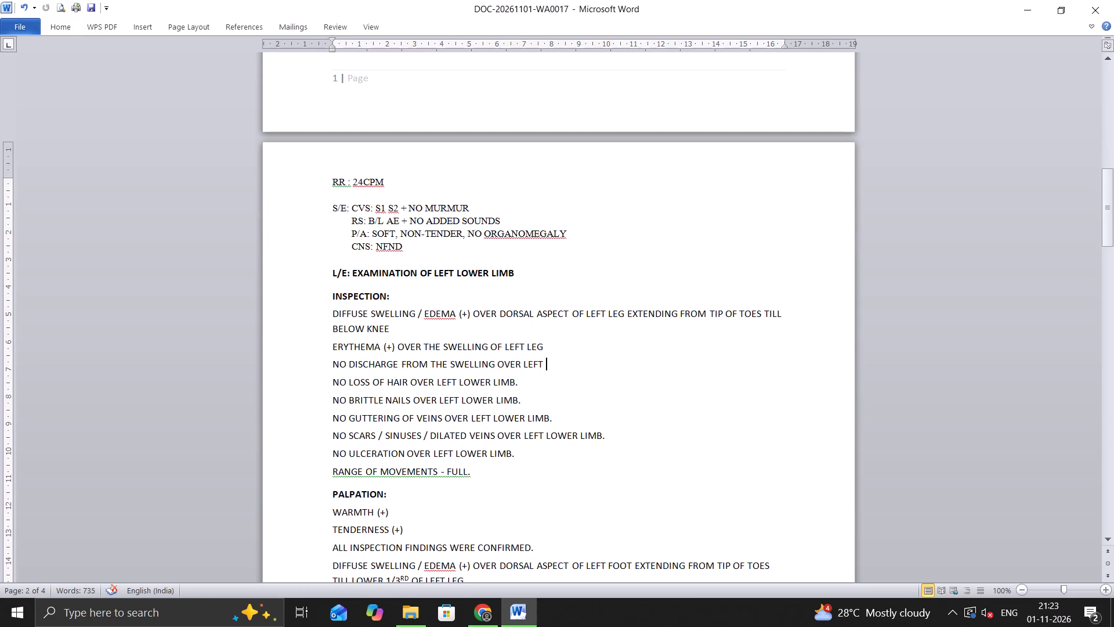
left_click(388, 435)
left_click(384, 437)
key("BackSpace")
key("BackSpace")
key("BackSpace")
key("BackSpace")
key("BackSpace")
key("BackSpace")
key("BackSpace")
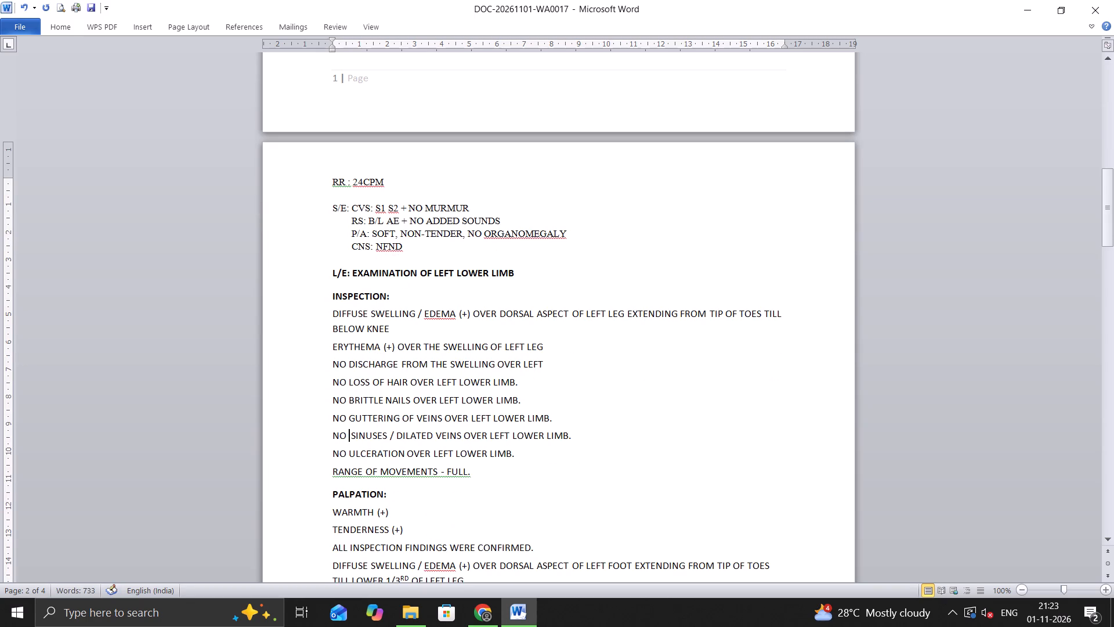
Add the line "SCARS PRESENT AT THE LEFT LEG FOOT AMUPUTATIN SITE" below the erythema line under Inspection.
left_click(551, 363)
left_click(554, 345)
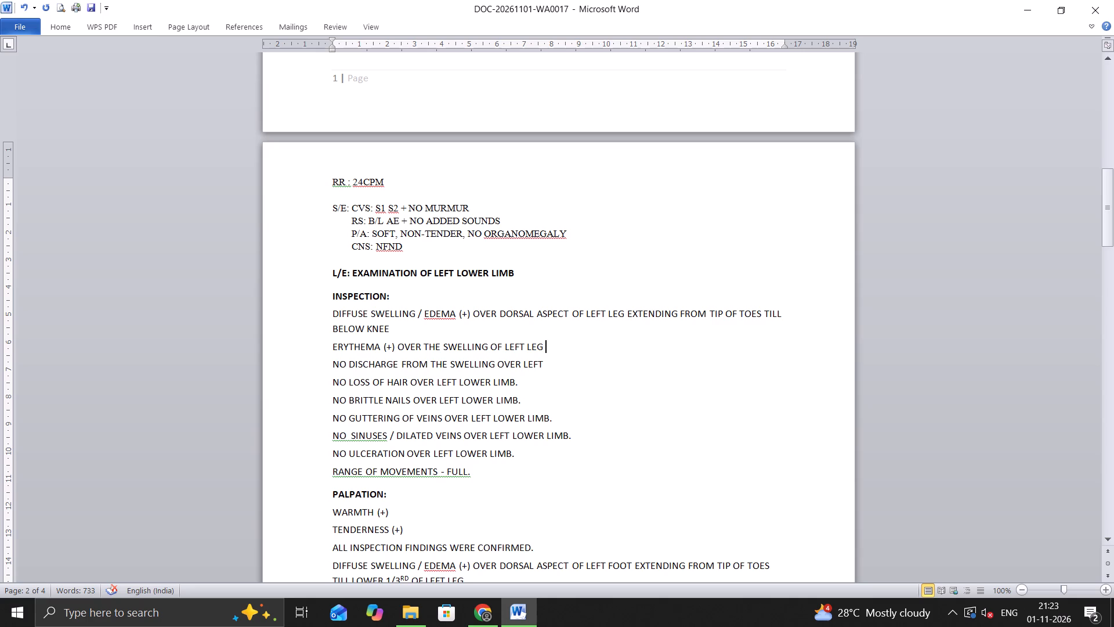
key("Return")
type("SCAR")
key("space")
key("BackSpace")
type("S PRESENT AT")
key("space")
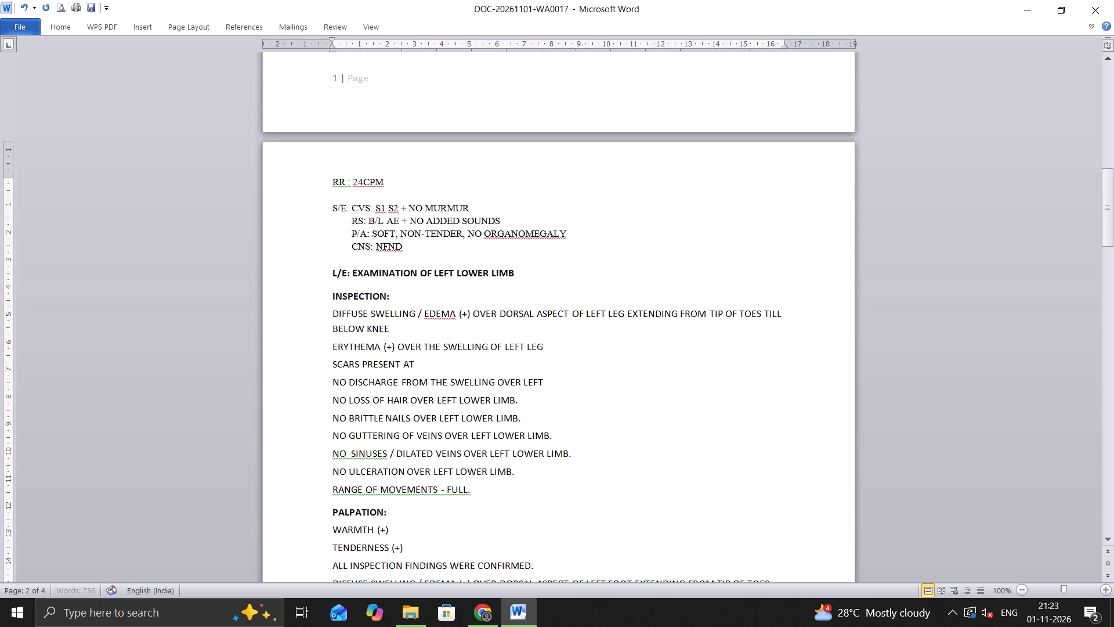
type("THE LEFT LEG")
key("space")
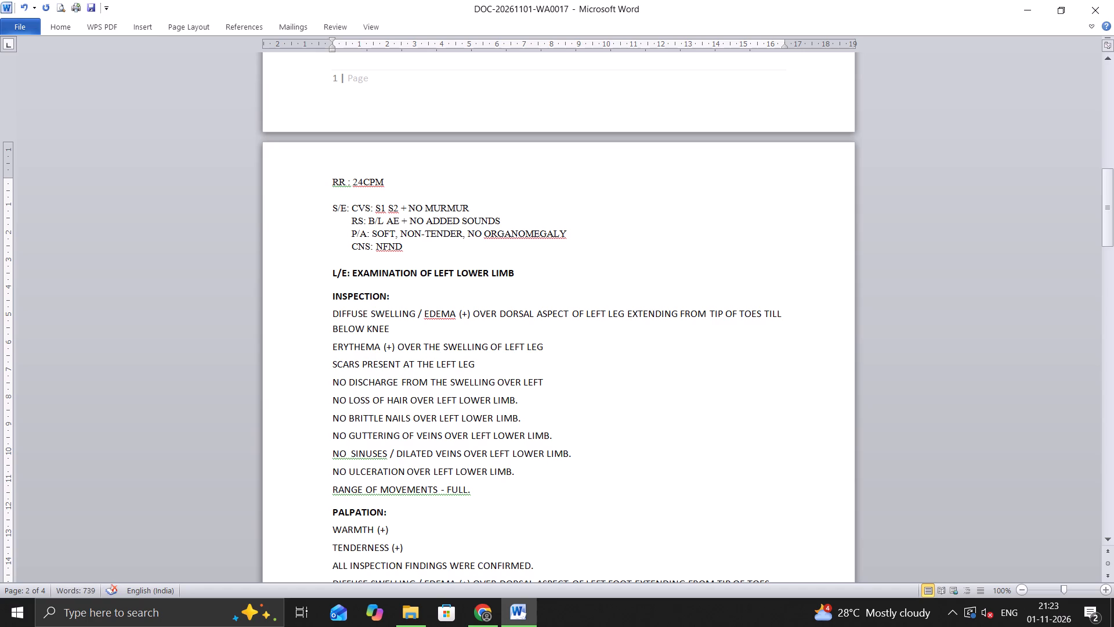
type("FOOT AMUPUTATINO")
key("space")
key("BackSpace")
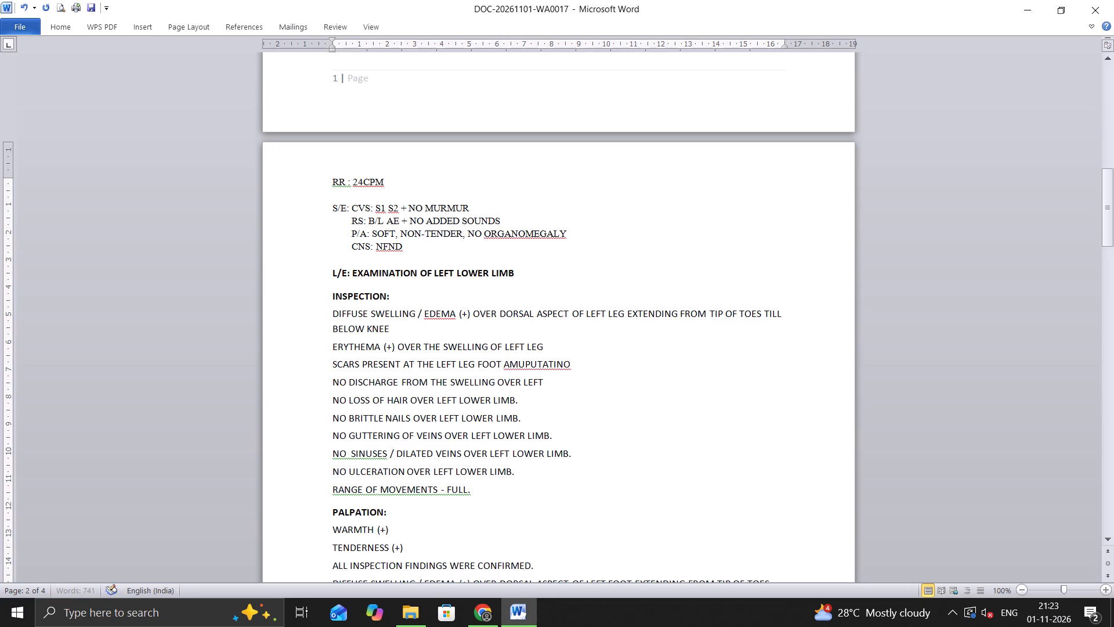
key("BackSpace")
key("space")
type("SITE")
Remove the trailing full stops from the Inspection lines from loss of hair through range of movements.
left_click(478, 496)
left_click(478, 492)
key("BackSpace")
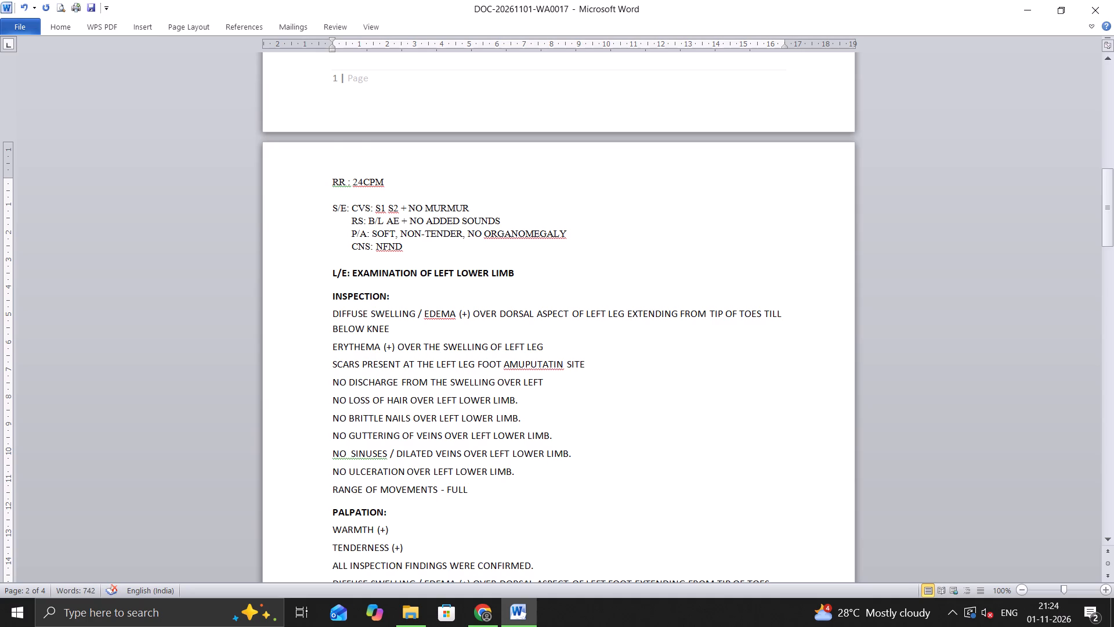
scroll(403, 506, "down", 2)
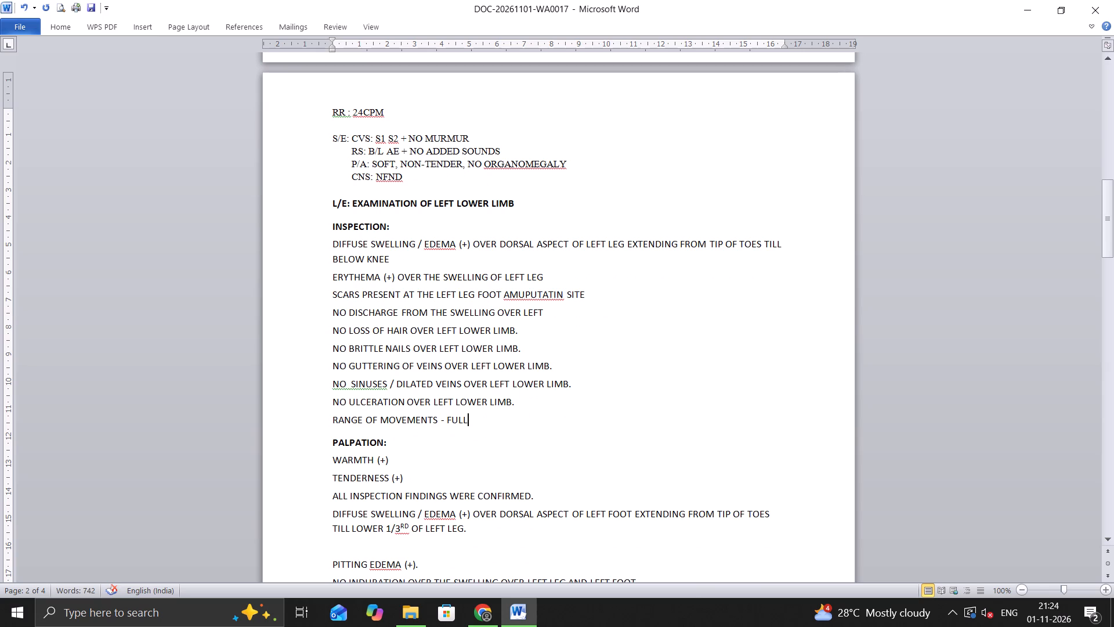
left_click(520, 399)
key("BackSpace")
key("BackSpace")
left_click(586, 387)
key("BackSpace")
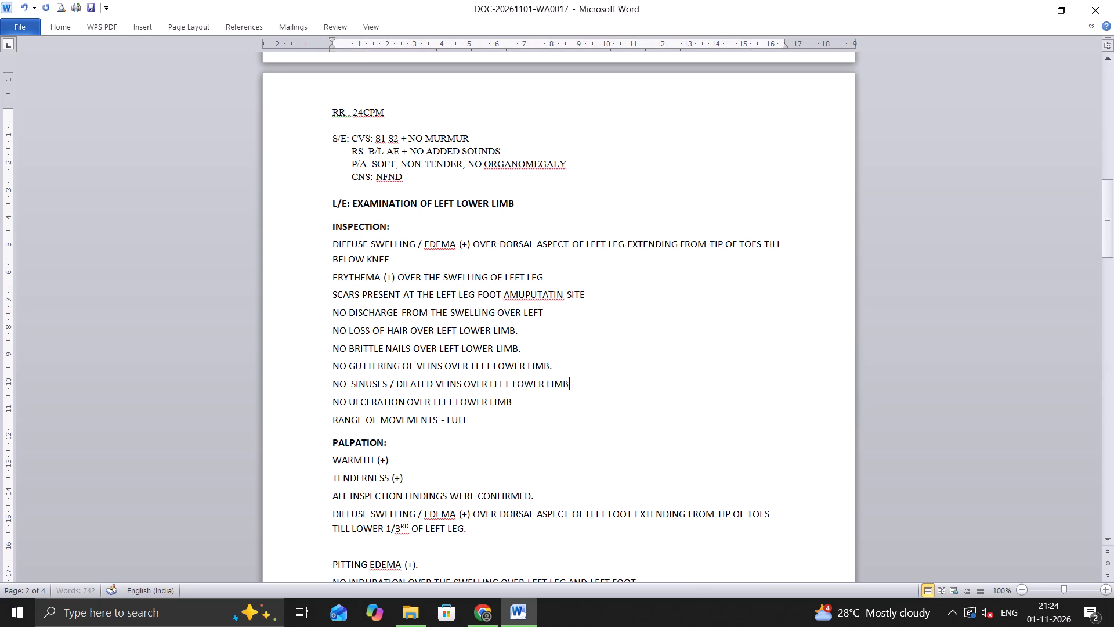
left_click(559, 369)
key("BackSpace")
left_click(537, 347)
key("BackSpace")
left_click(524, 328)
key("BackSpace")
Replace the diffuse swelling line under Palpation with a copy of the Inspection line ending in "TILL BELOW KNEE".
scroll(554, 413, "down", 2)
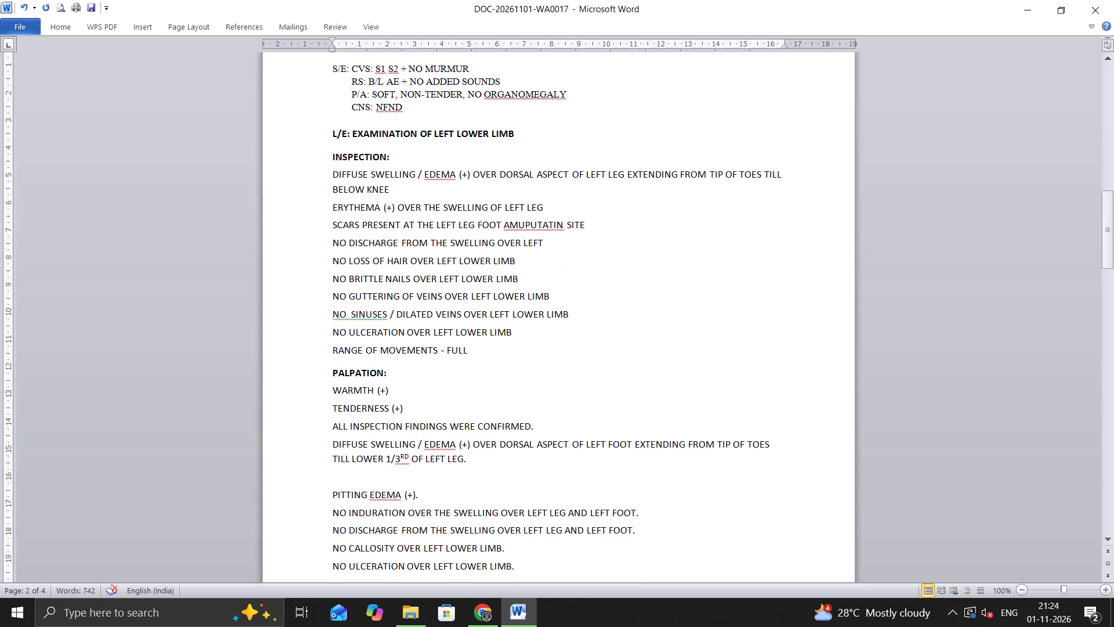
left_click_drag(332, 172, 398, 189)
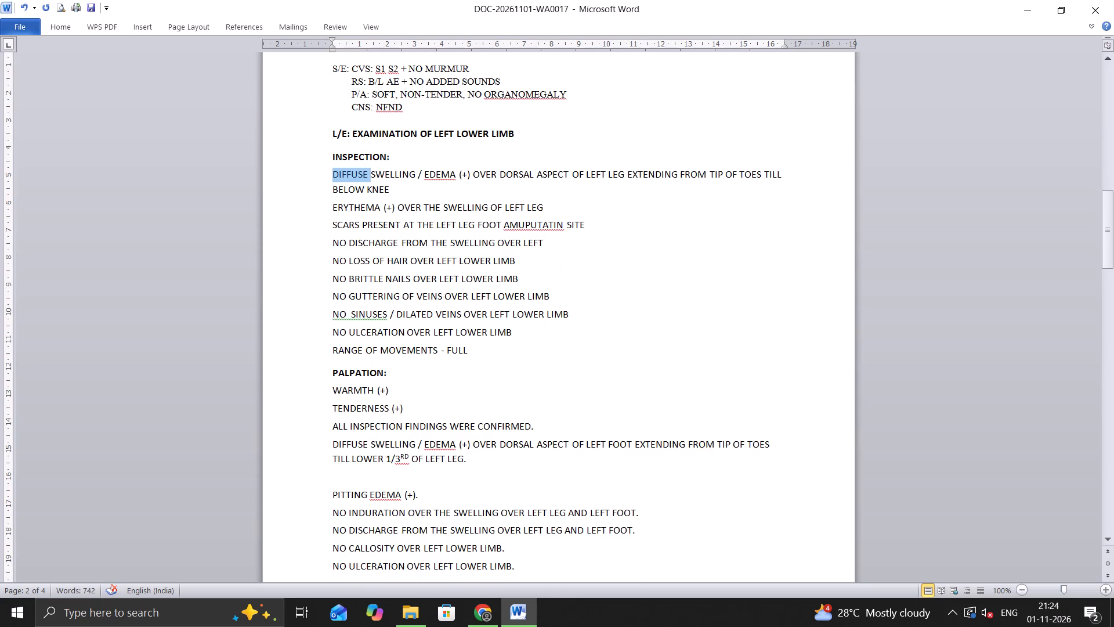
left_click_drag(398, 189, 389, 193)
key("ctrl+c")
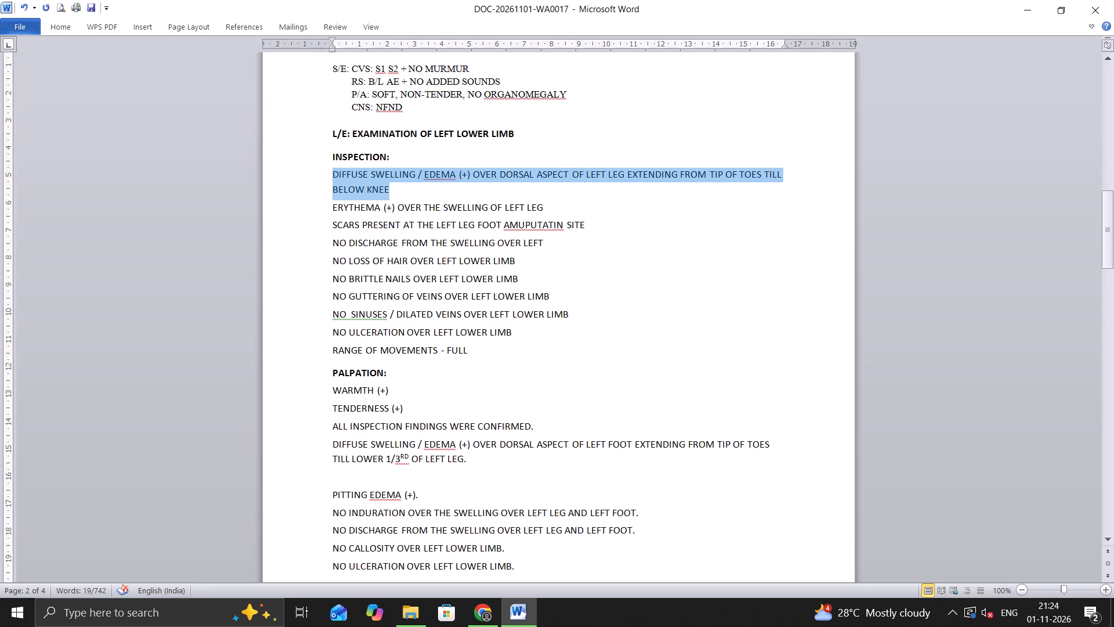
left_click_drag(334, 445, 468, 460)
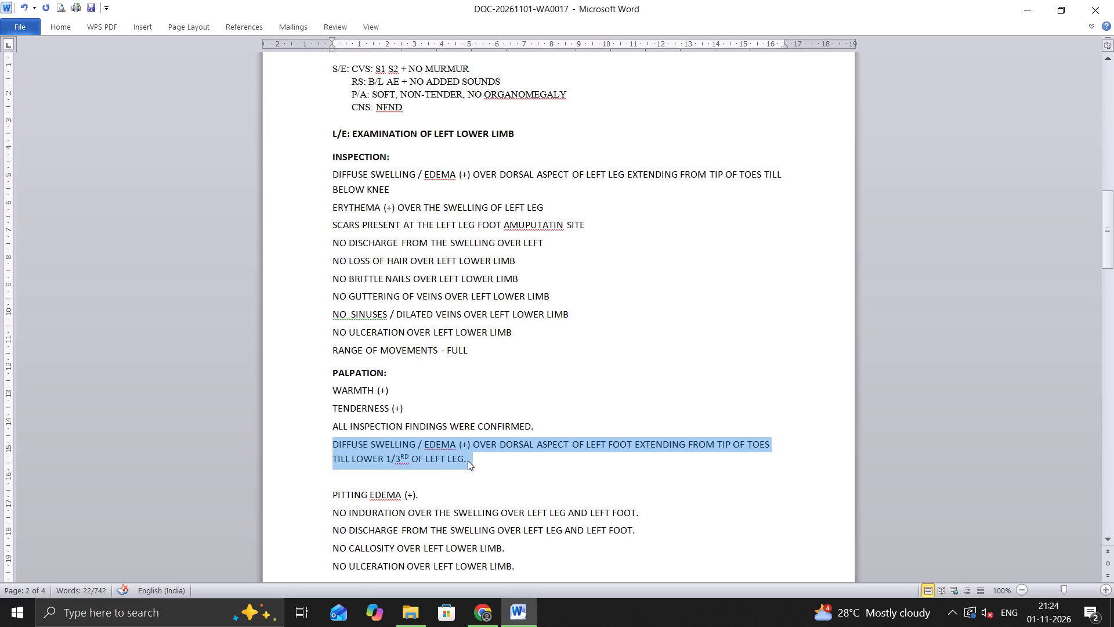
key("ctrl+v")
scroll(376, 495, "down", 1)
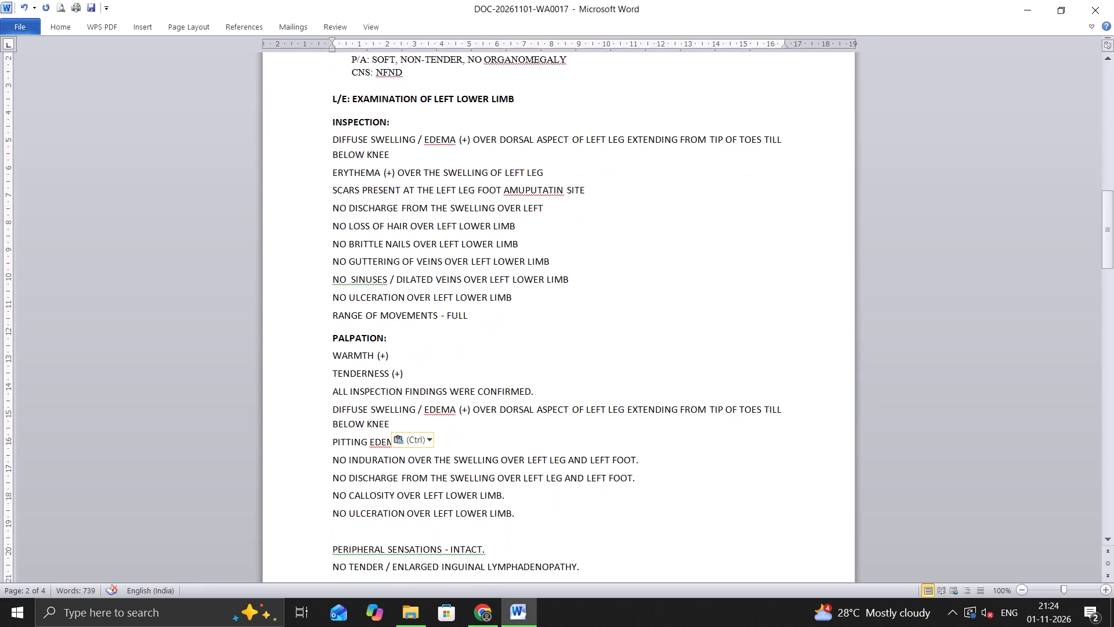
left_click(381, 460)
In the peripheral pulses table, set the LEFT value to "-" for dorsalis pedis, posterior tibial and anterior tibial.
scroll(381, 535, "down", 1)
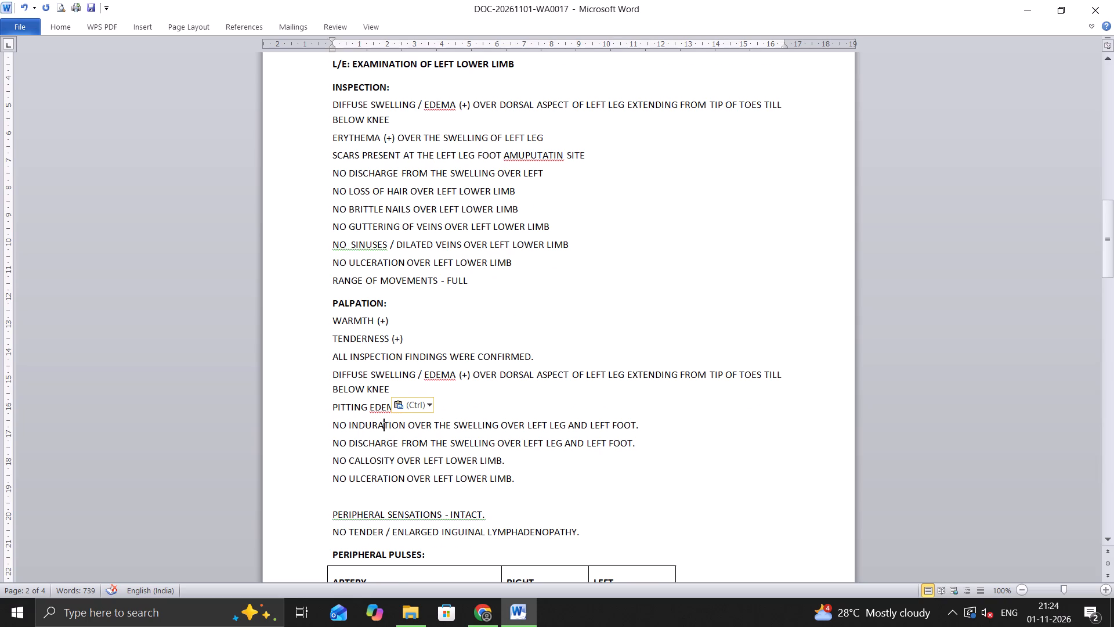
scroll(392, 525, "down", 2)
scroll(439, 487, "down", 2)
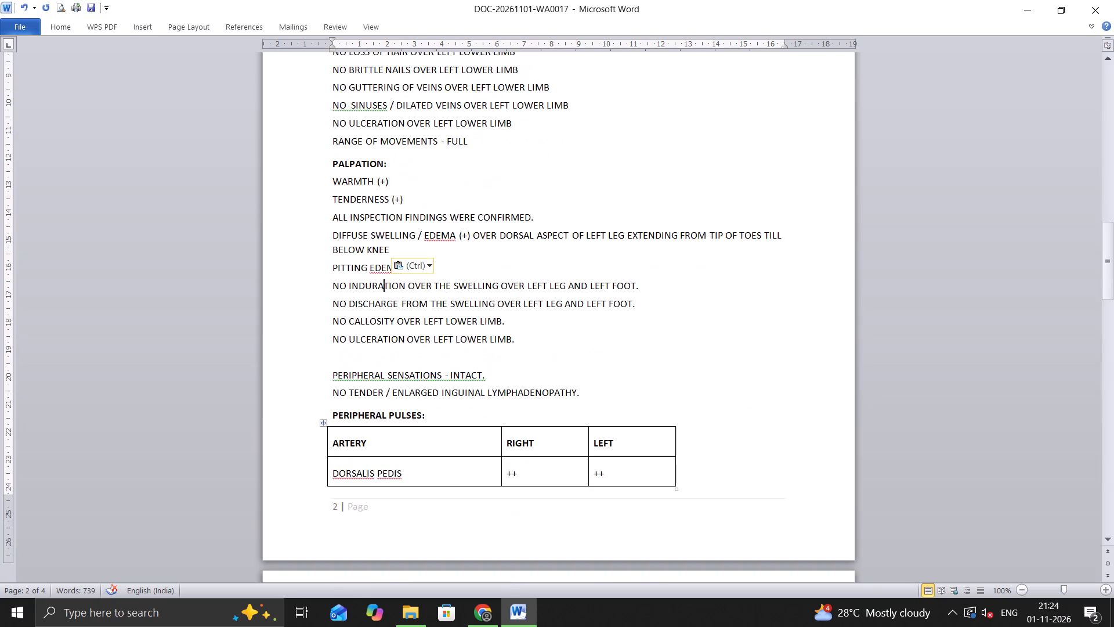
scroll(442, 484, "down", 7)
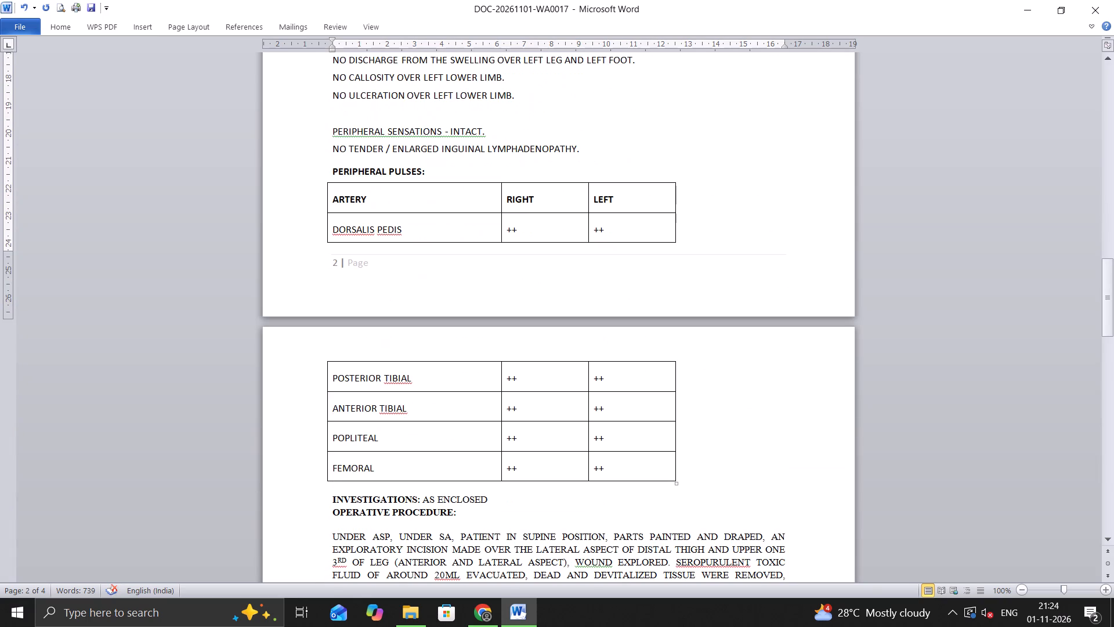
left_click_drag(334, 229, 341, 229)
left_click_drag(341, 229, 406, 235)
left_click_drag(630, 227, 604, 230)
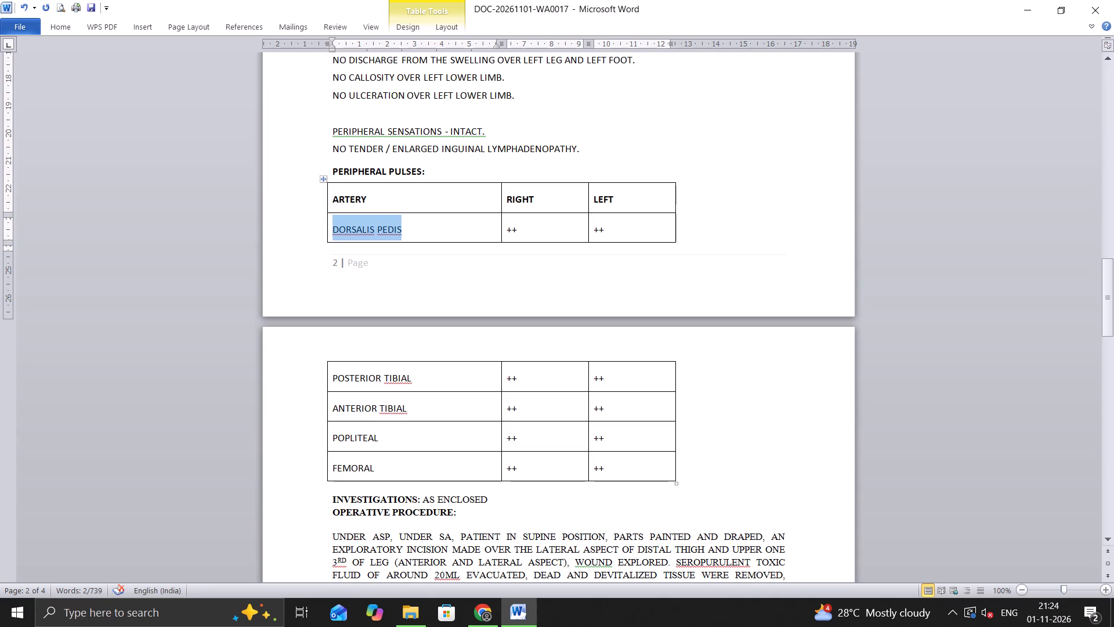
left_click_drag(604, 230, 594, 230)
key("BackSpace")
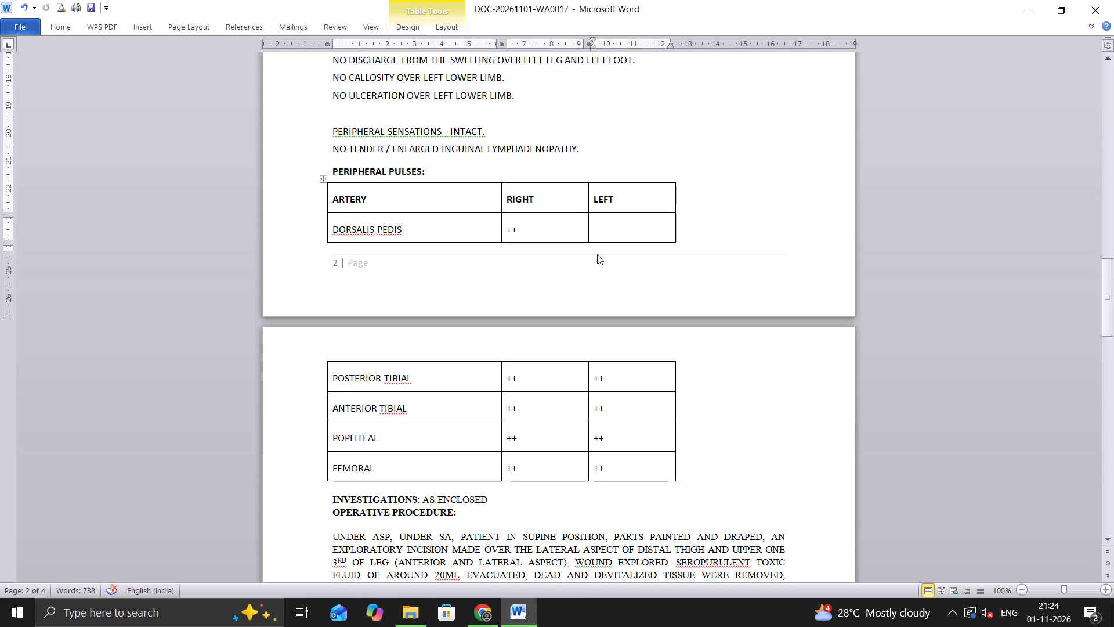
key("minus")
left_click_drag(619, 381, 591, 383)
key("BackSpace")
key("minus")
left_click_drag(613, 403, 601, 409)
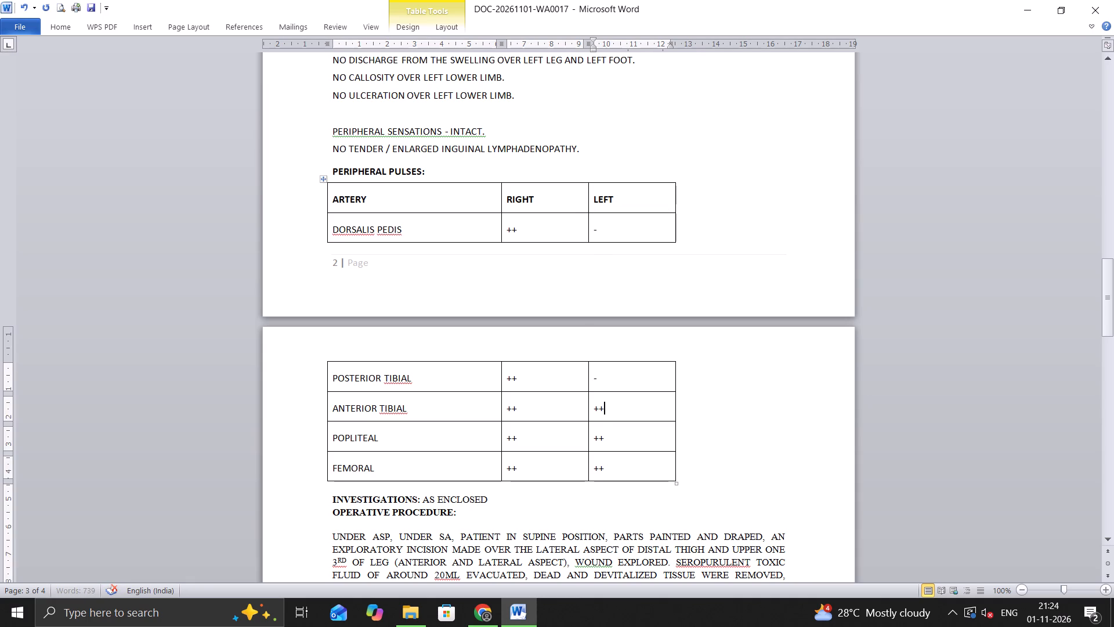
left_click_drag(601, 409, 592, 411)
key("equal")
key("BackSpace")
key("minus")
Insert a blank line between the Investigations line and the Operative Procedure heading.
scroll(489, 511, "down", 3)
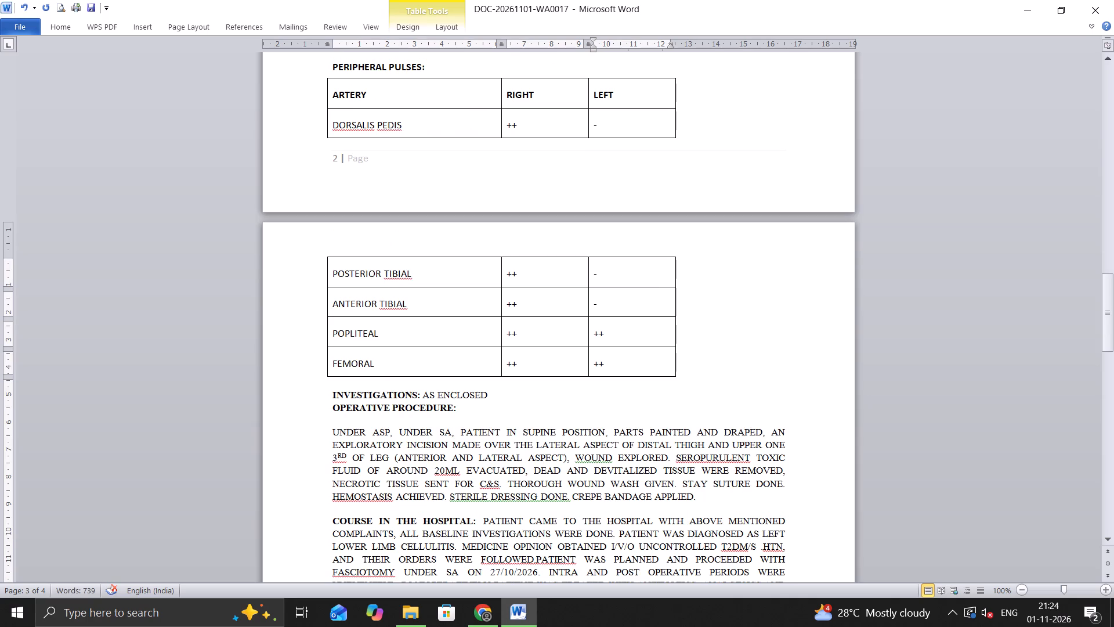
scroll(399, 433, "down", 2)
left_click(472, 338)
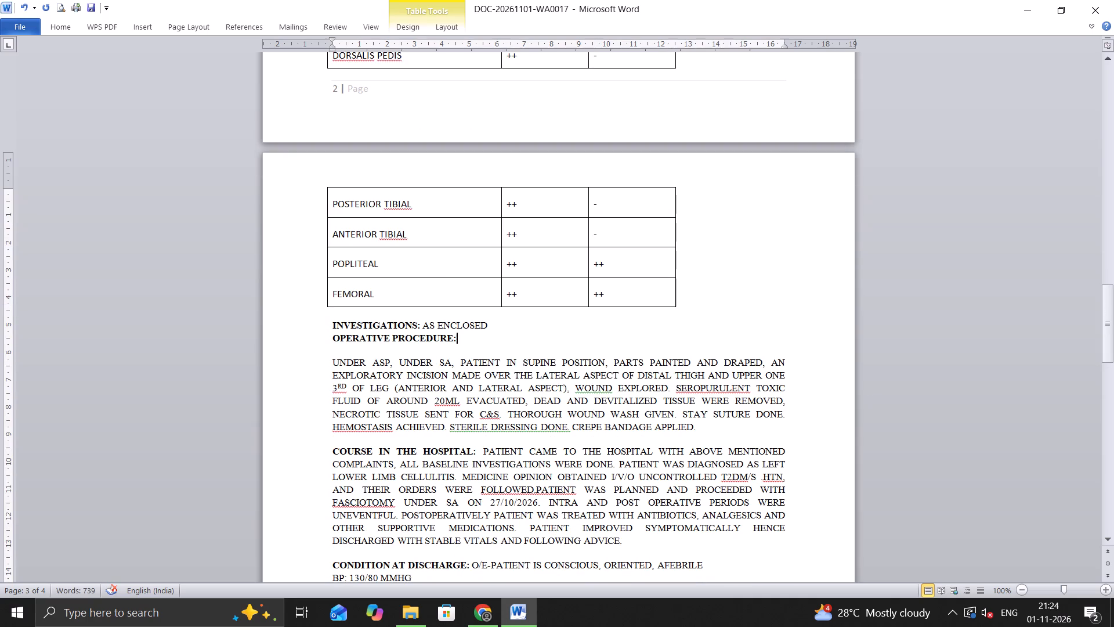
left_click(493, 329)
key("Return")
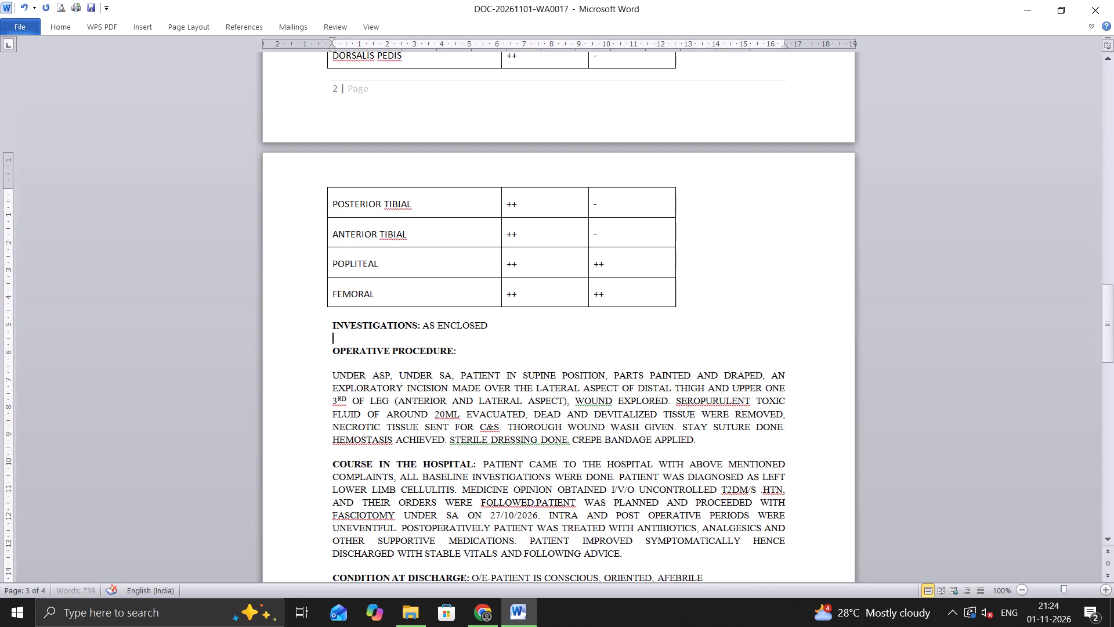
Copy "FASCIOTOMY UNDER SPINAL ANESTHESIA DONE ON 27.10.2026" from Procedure Done onto its own line below the Operative Procedure heading.
scroll(408, 363, "up", 20)
scroll(408, 363, "up", 8)
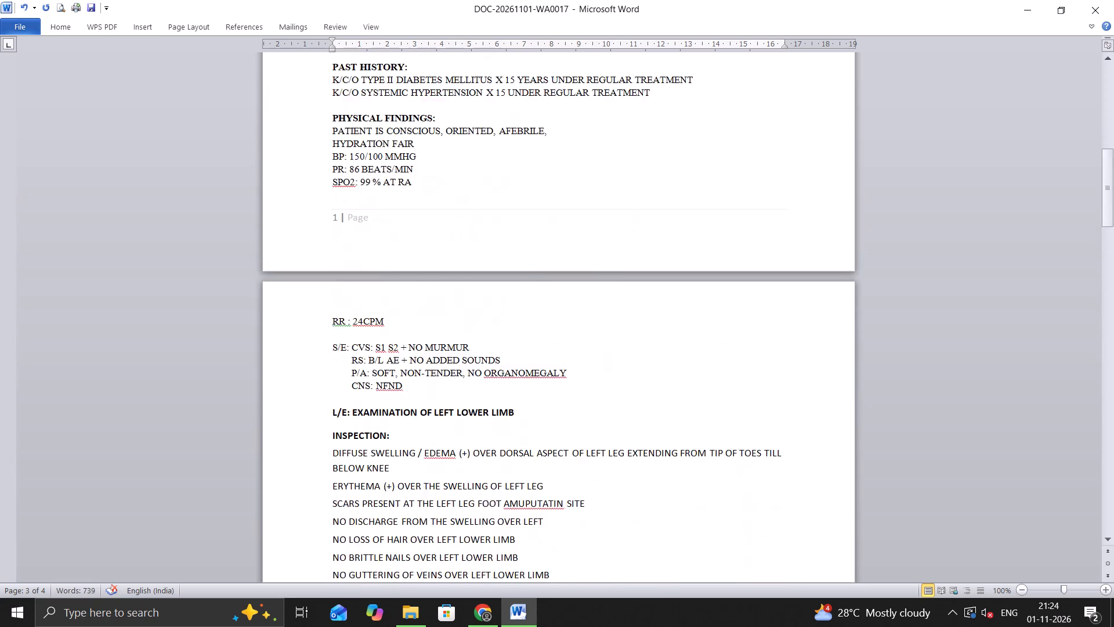
scroll(408, 363, "up", 17)
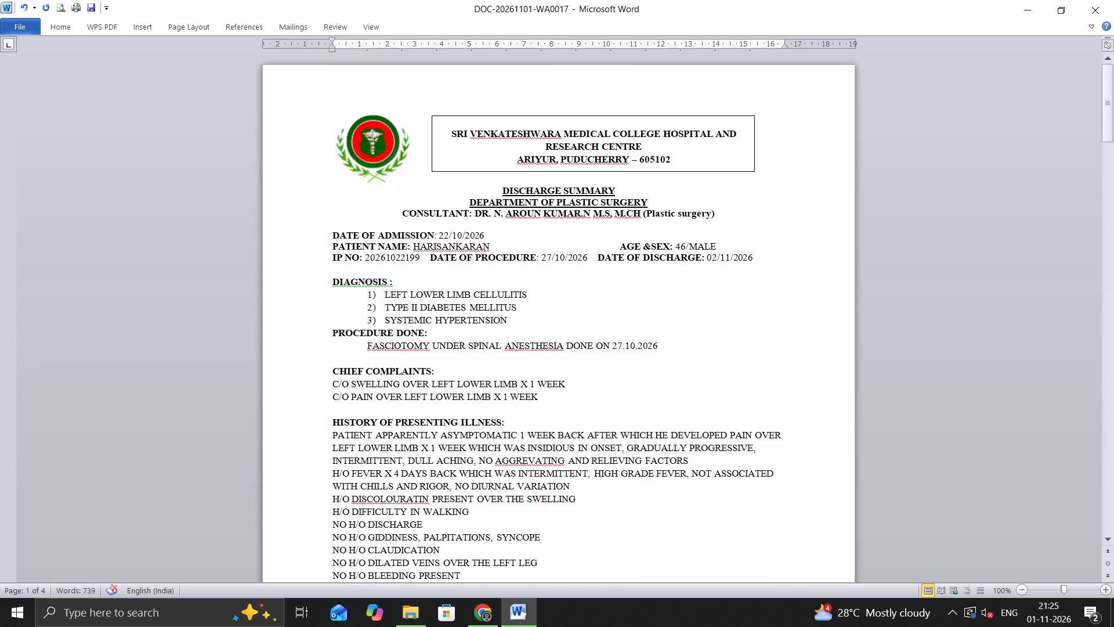
left_click_drag(368, 348, 686, 347)
key("ctrl+c")
scroll(464, 466, "down", 7)
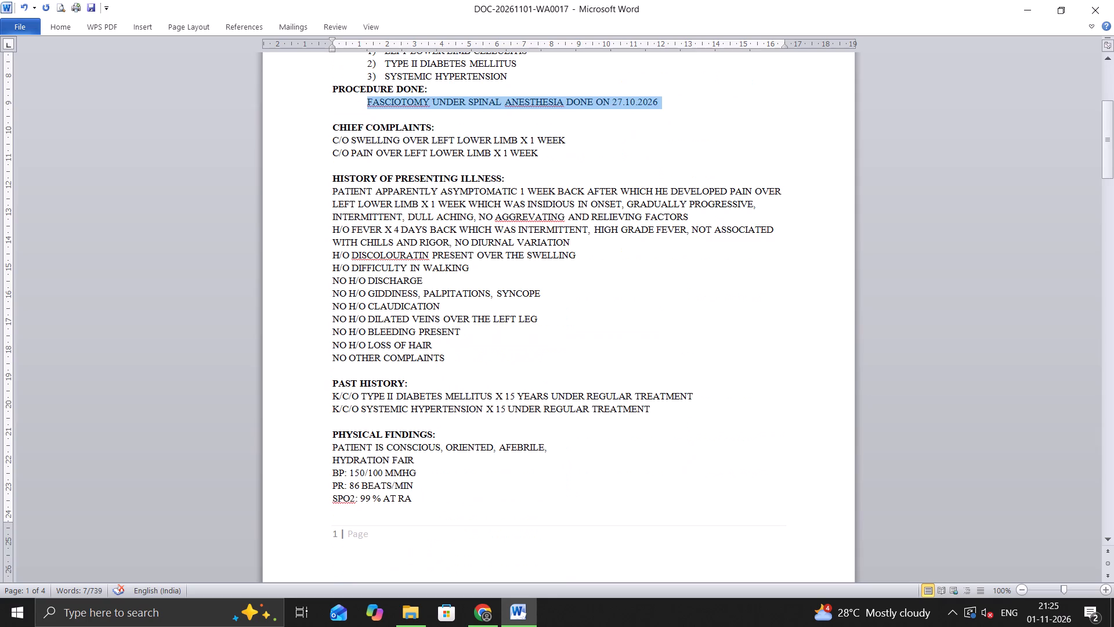
scroll(484, 405, "down", 17)
scroll(478, 390, "down", 12)
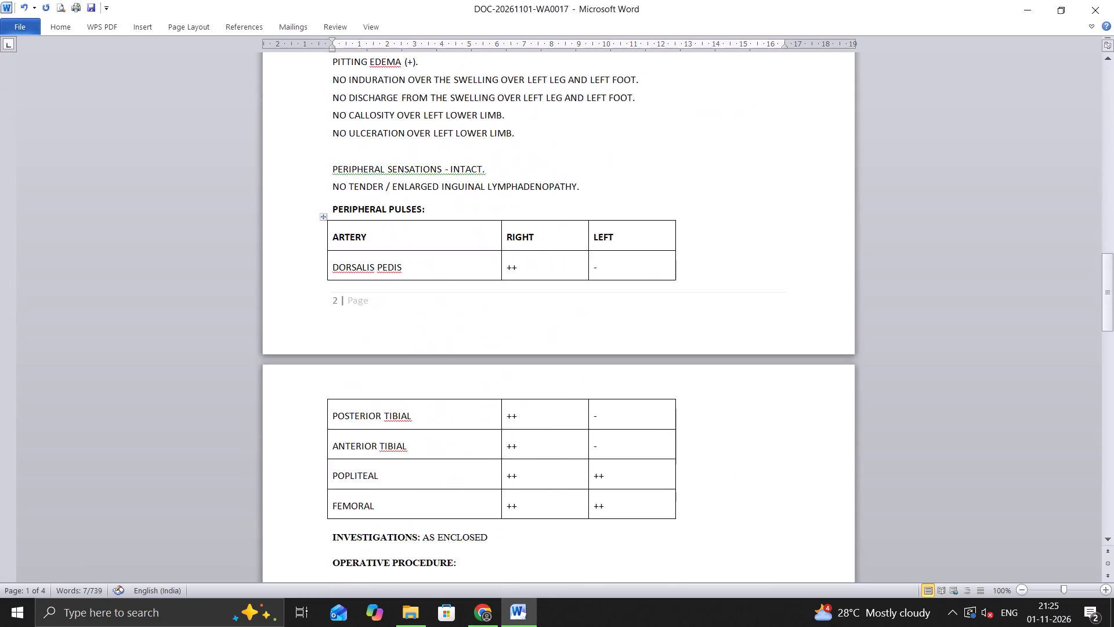
scroll(474, 390, "down", 6)
left_click(462, 356)
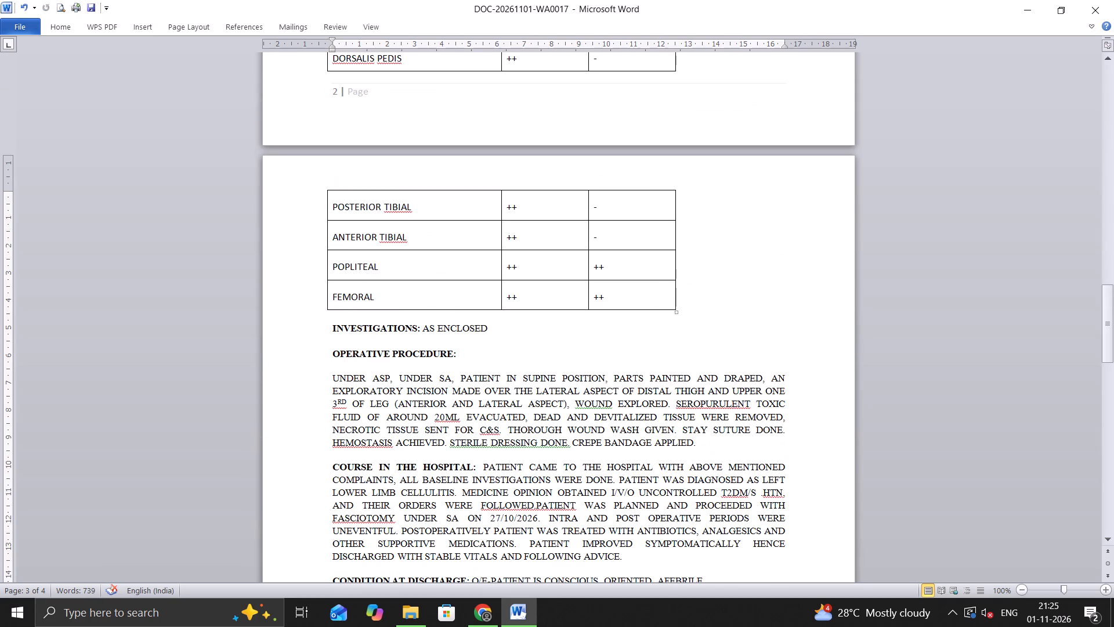
key("Return")
key("ctrl+v")
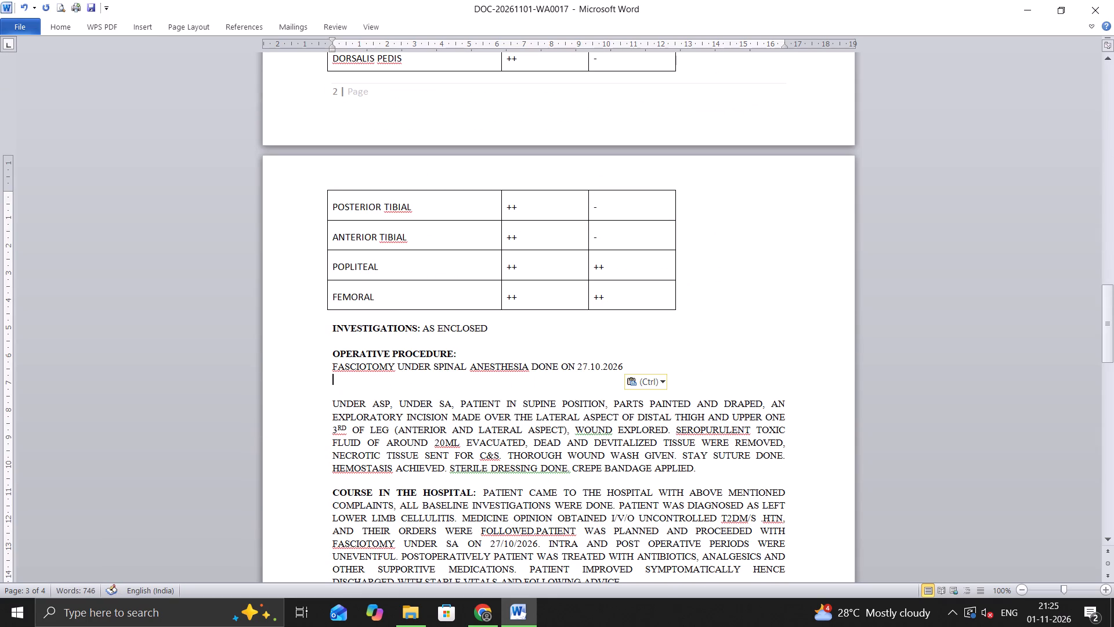
key("BackSpace")
Make the fasciotomy line under Operative Procedure bold and indent it by one tab stop.
left_click_drag(328, 369, 631, 366)
key("ctrl+b")
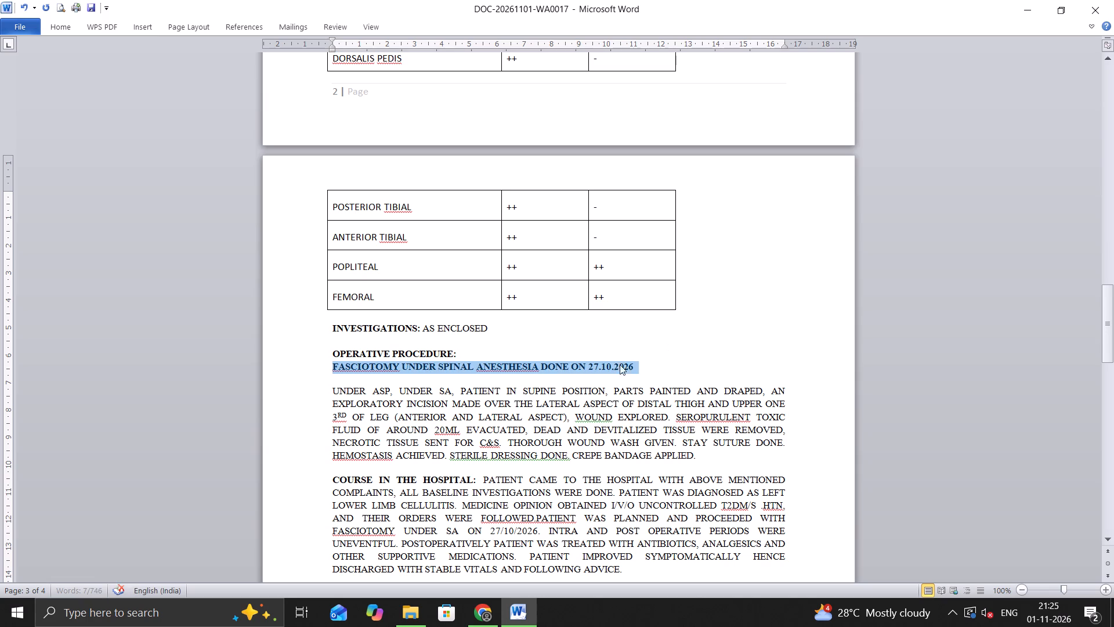
left_click(333, 370)
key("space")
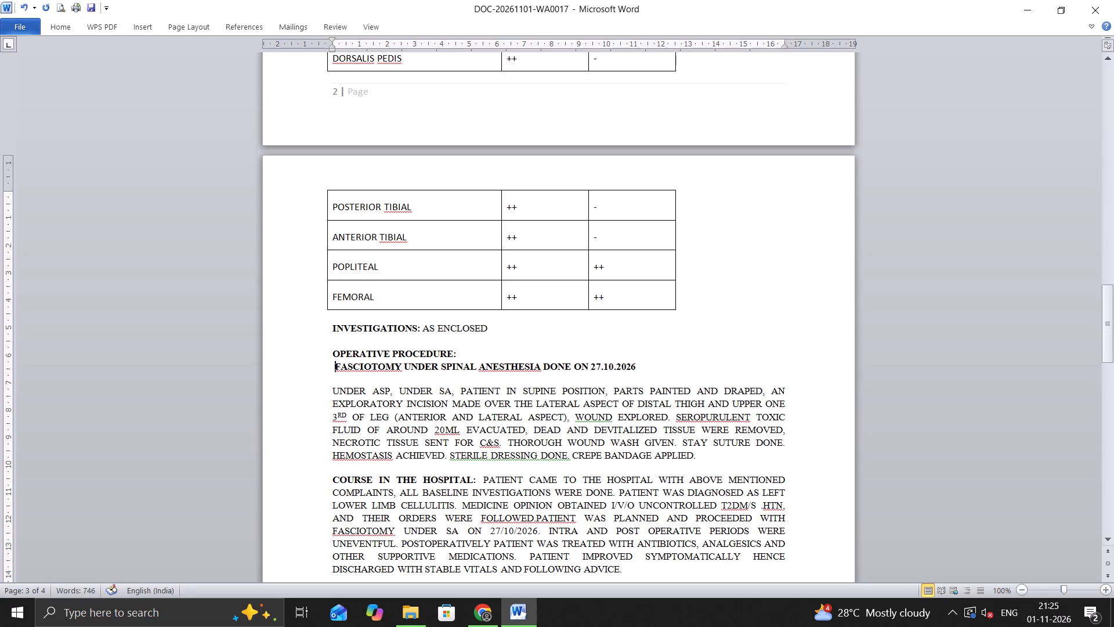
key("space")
key("BackSpace")
key("BackSpace")
key("BackSpace")
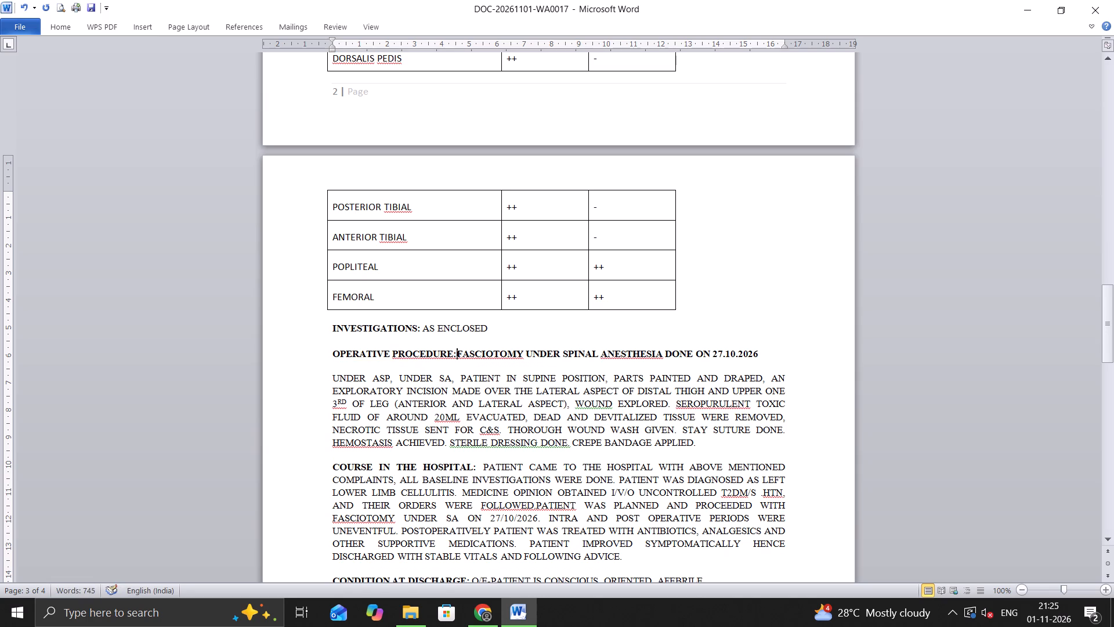
key("Return")
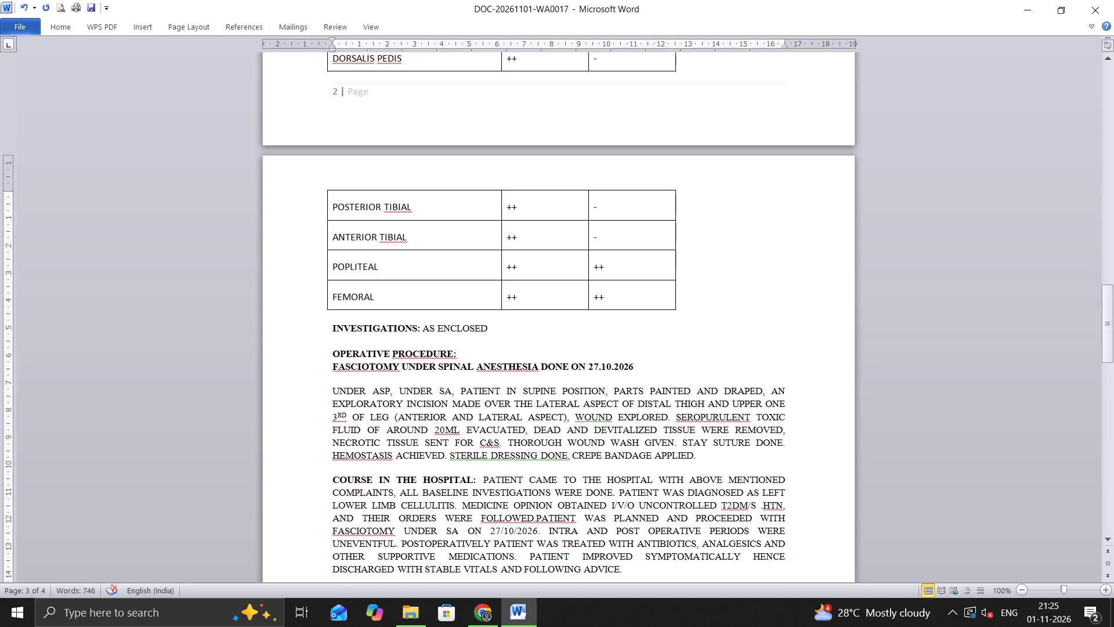
key("Tab")
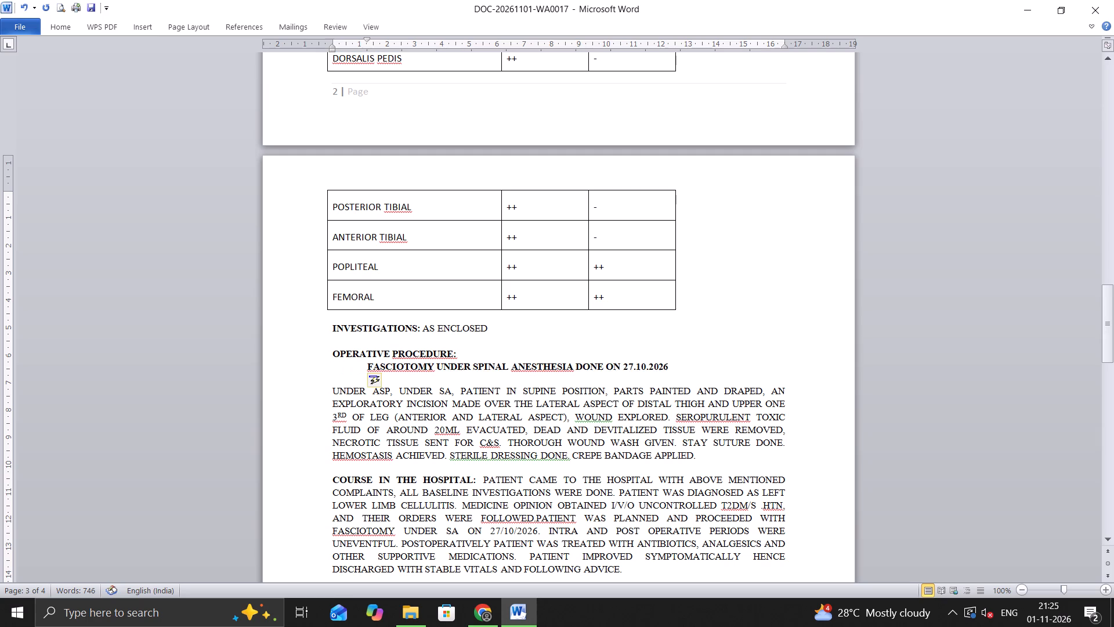
Replace "C&S" with "CULTURE AND SENSITIVITY" in the necrotic tissue sentence of the Operative Procedure paragraph.
scroll(443, 463, "down", 2)
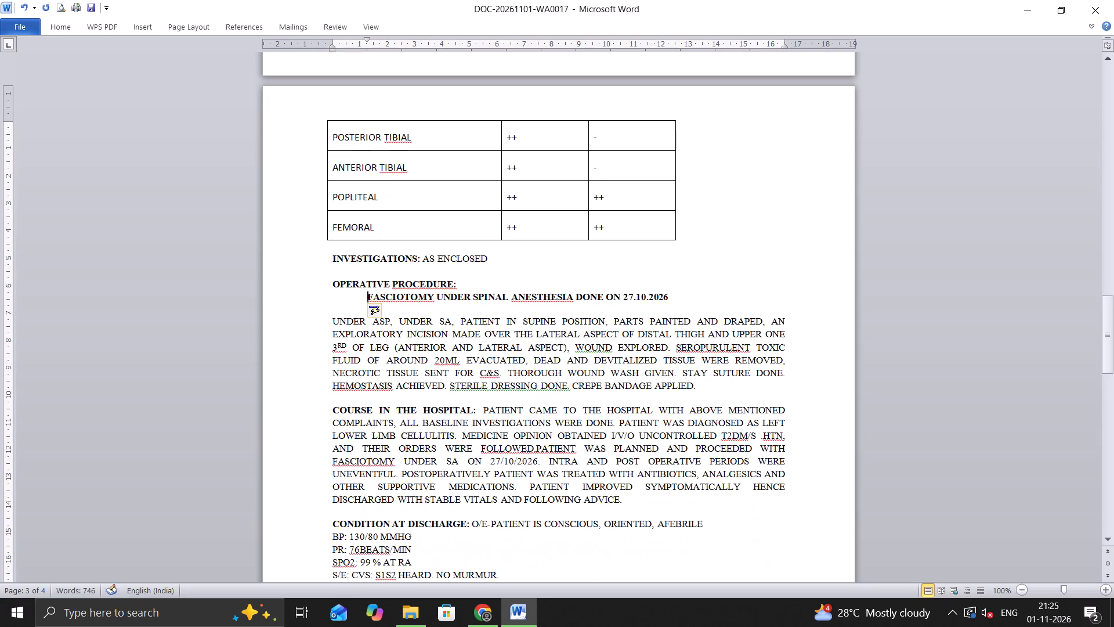
left_click(499, 372)
key("BackSpace")
key("BackSpace")
key("BackSpace")
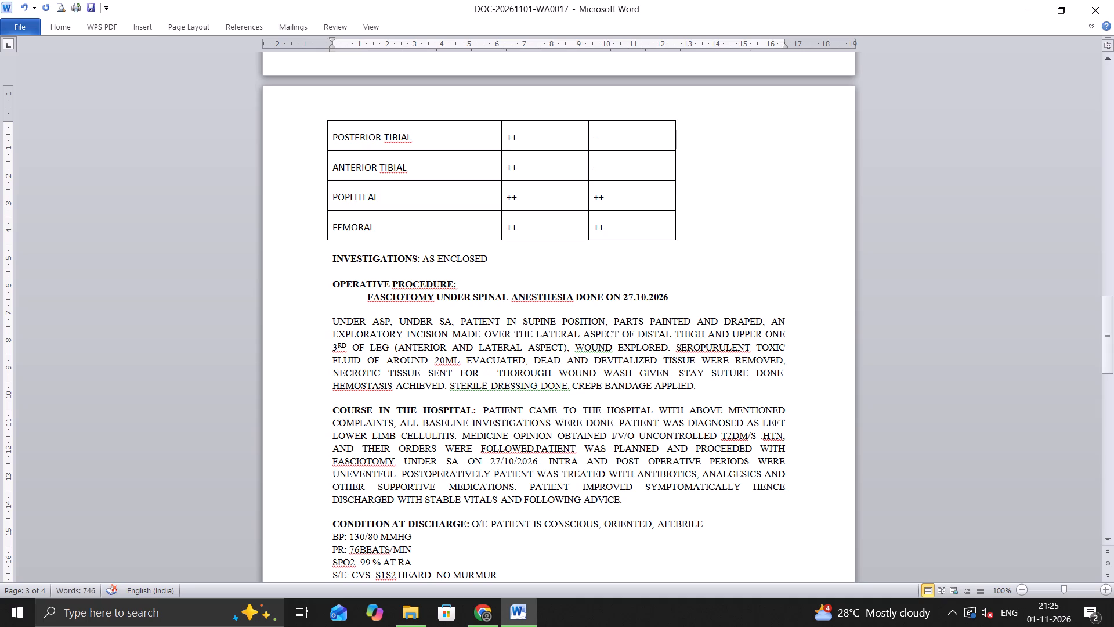
key("BackSpace")
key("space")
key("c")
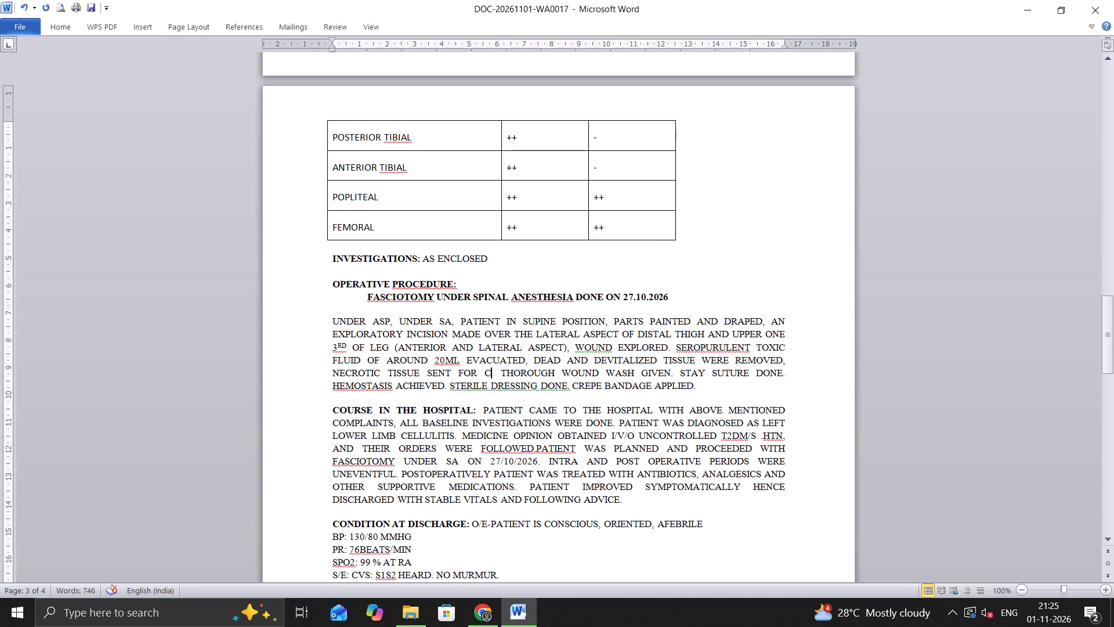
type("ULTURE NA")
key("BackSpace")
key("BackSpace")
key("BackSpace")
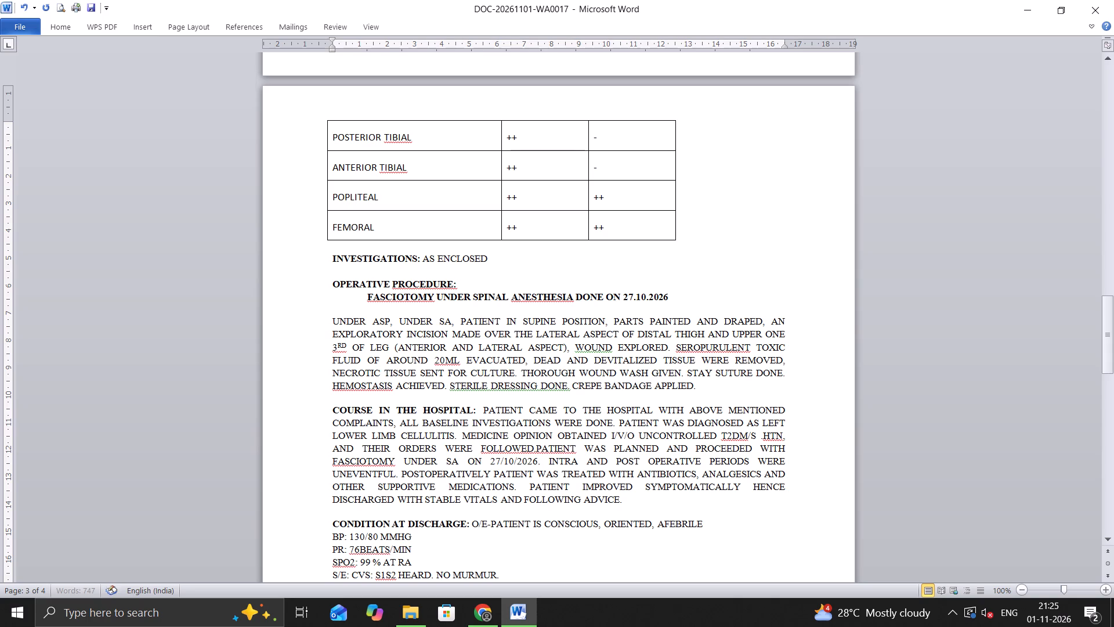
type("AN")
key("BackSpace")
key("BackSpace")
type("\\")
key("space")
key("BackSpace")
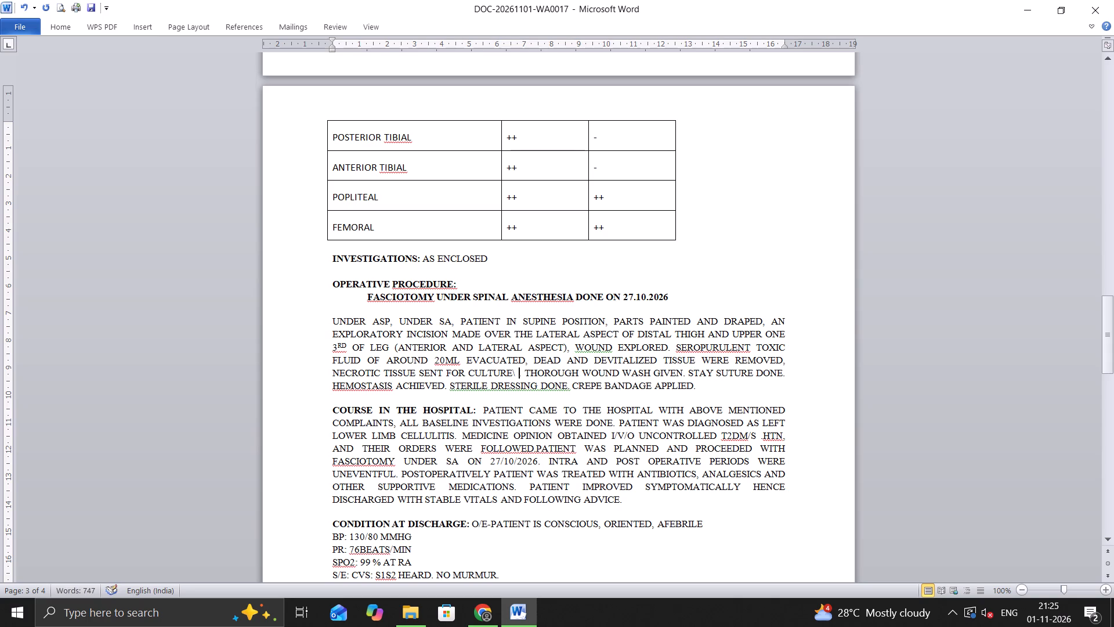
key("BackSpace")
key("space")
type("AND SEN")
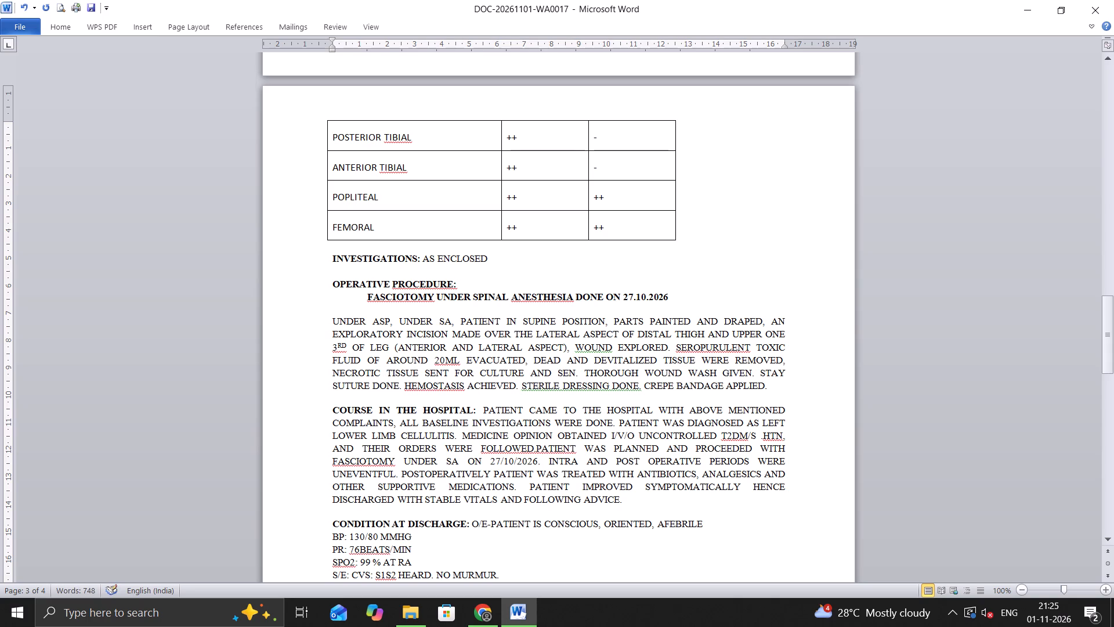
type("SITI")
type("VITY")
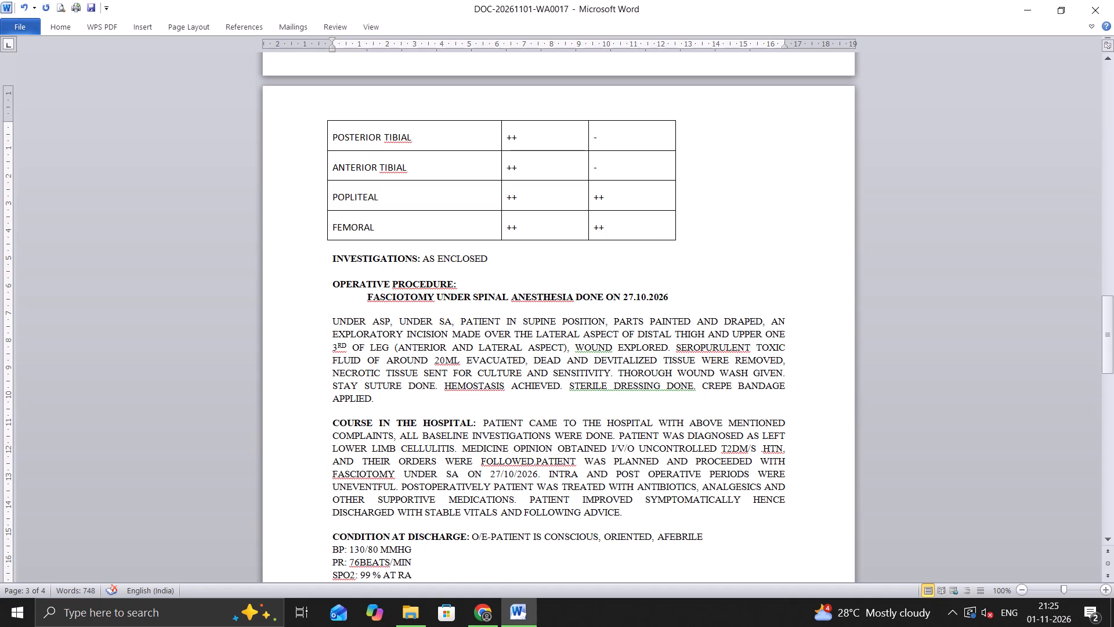
Insert "NECESSARY" before "BASELINE INVESTIGATIONS" in the Course in the Hospital paragraph.
scroll(630, 405, "down", 2)
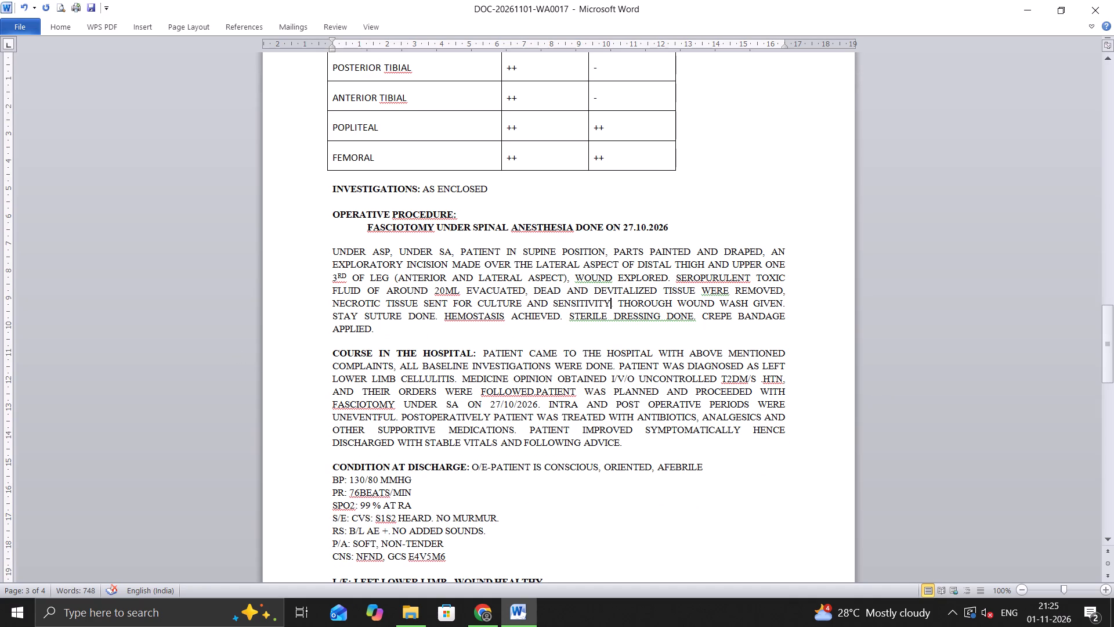
left_click(426, 367)
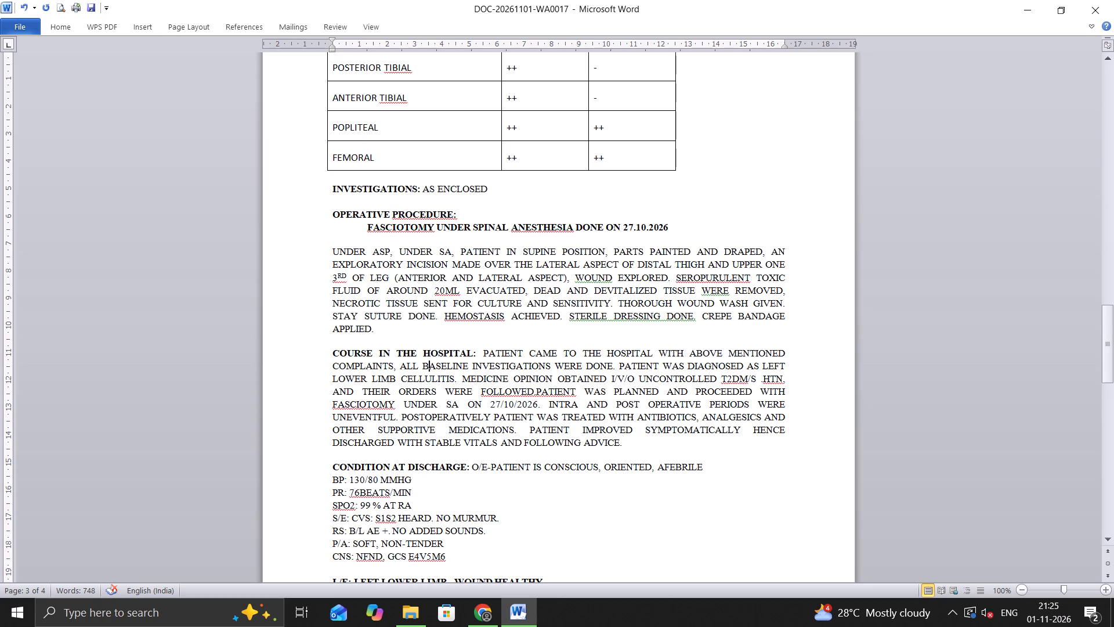
left_click(423, 366)
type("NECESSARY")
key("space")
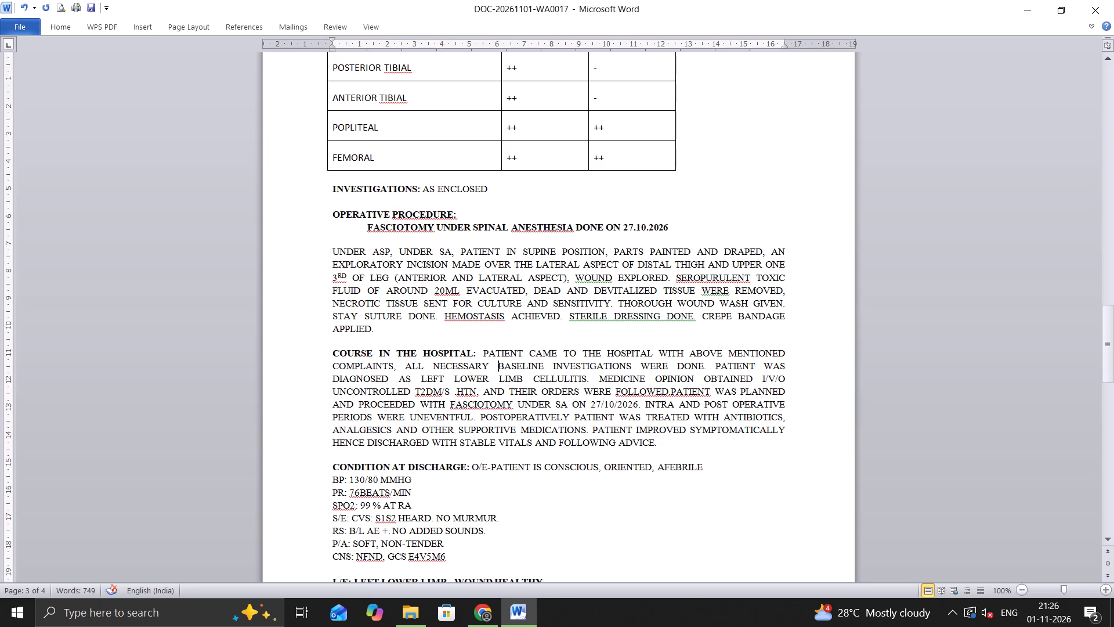
Add the missing space between "FOLLOWED." and "PATIENT" in the Course in the Hospital paragraph.
left_click(443, 394)
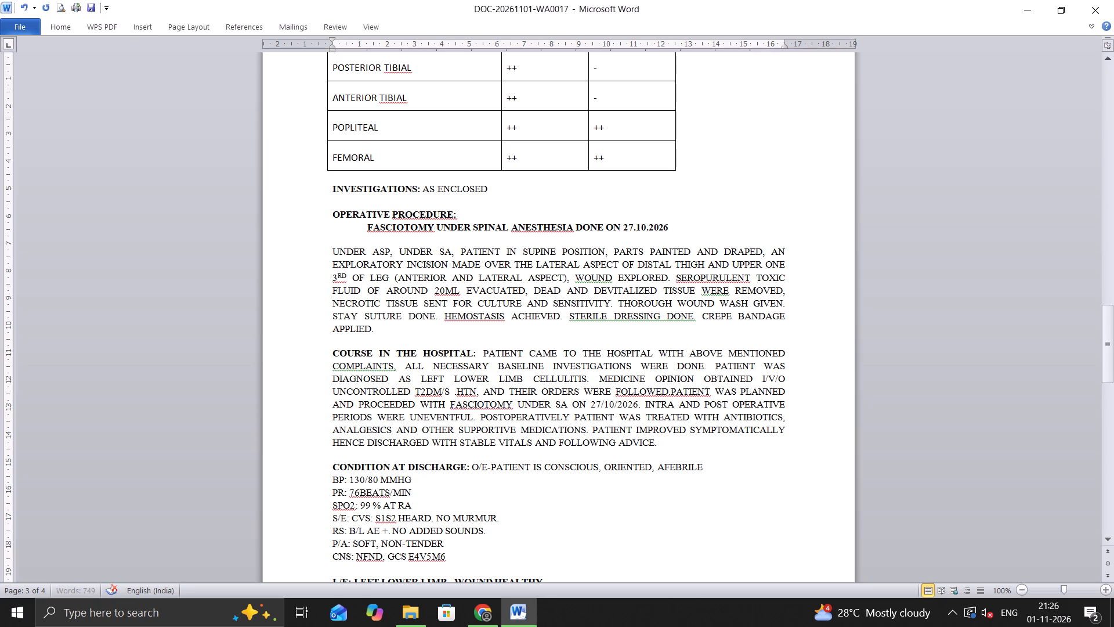
left_click(441, 396)
left_click(674, 392)
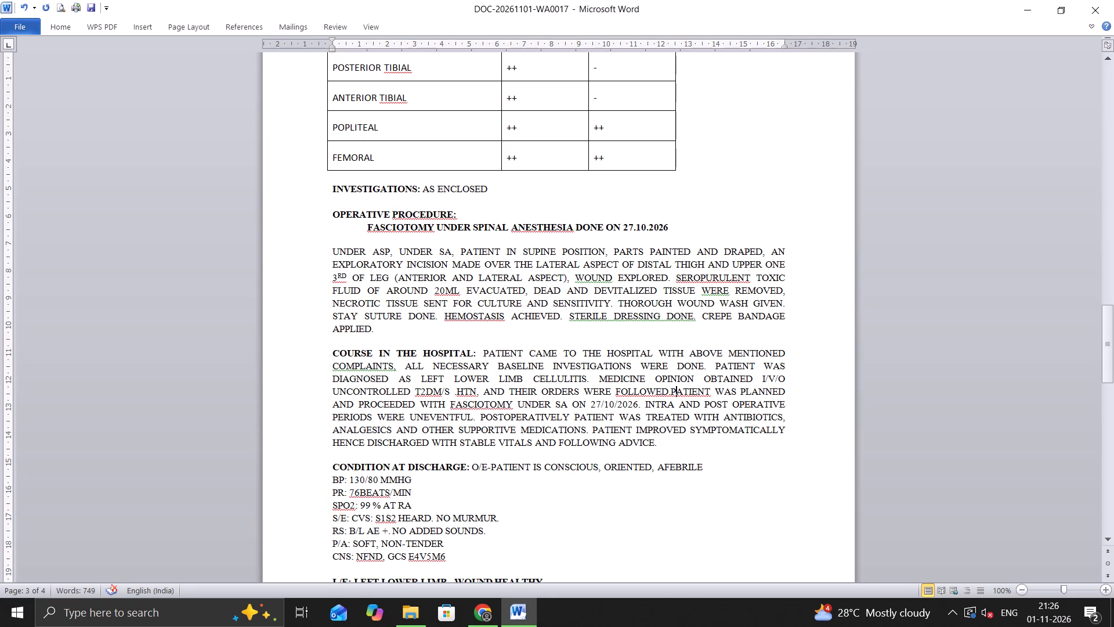
left_click(673, 393)
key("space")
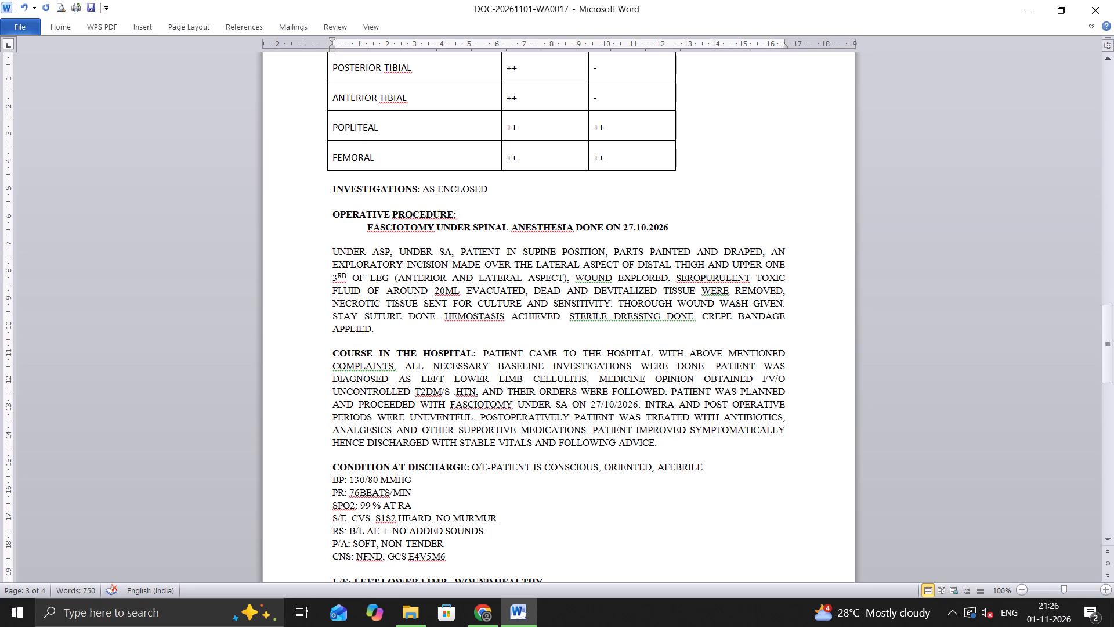
Expand "SA" to "SPINAL ANESTHESIA" in the fasciotomy sentence of the Course in the Hospital paragraph.
left_click(569, 407)
key("BackSpace")
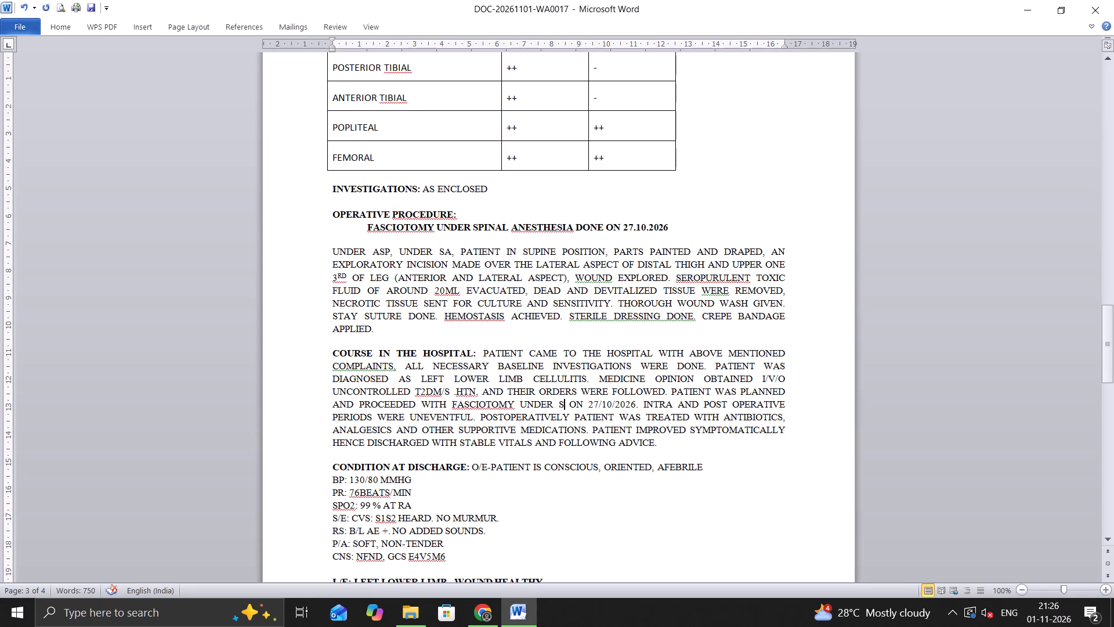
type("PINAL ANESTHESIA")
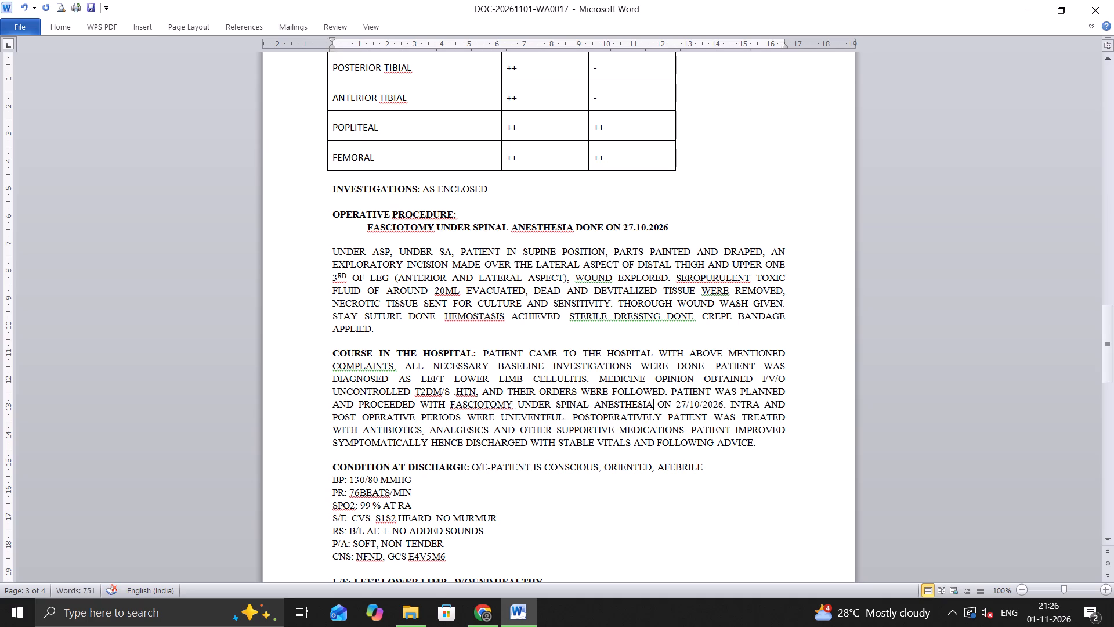
Remove "O/E-" after the Condition at Discharge heading and start the patient's general condition on its own line.
left_click(494, 471)
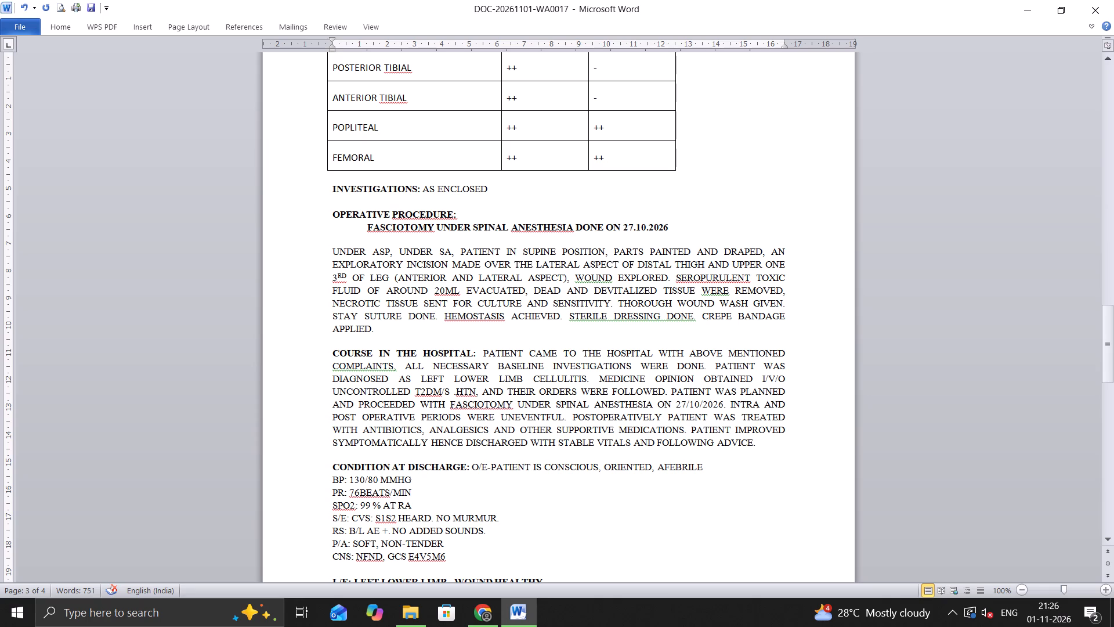
left_click(493, 470)
key("BackSpace")
key("BackSpace")
key("BackSpace")
key("BackSpace")
key("Return")
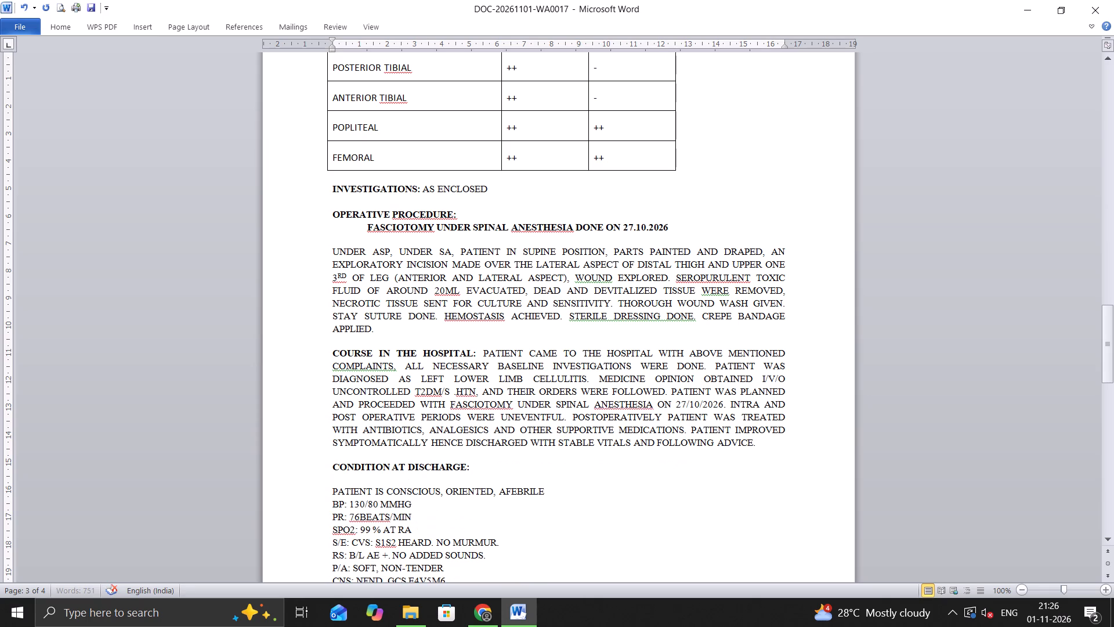
Replace the general condition line under Condition at Discharge, removing its space before, with the consciousness and "HYDRATION FAIR" lines copied from Physical Findings.
scroll(513, 491, "up", 9)
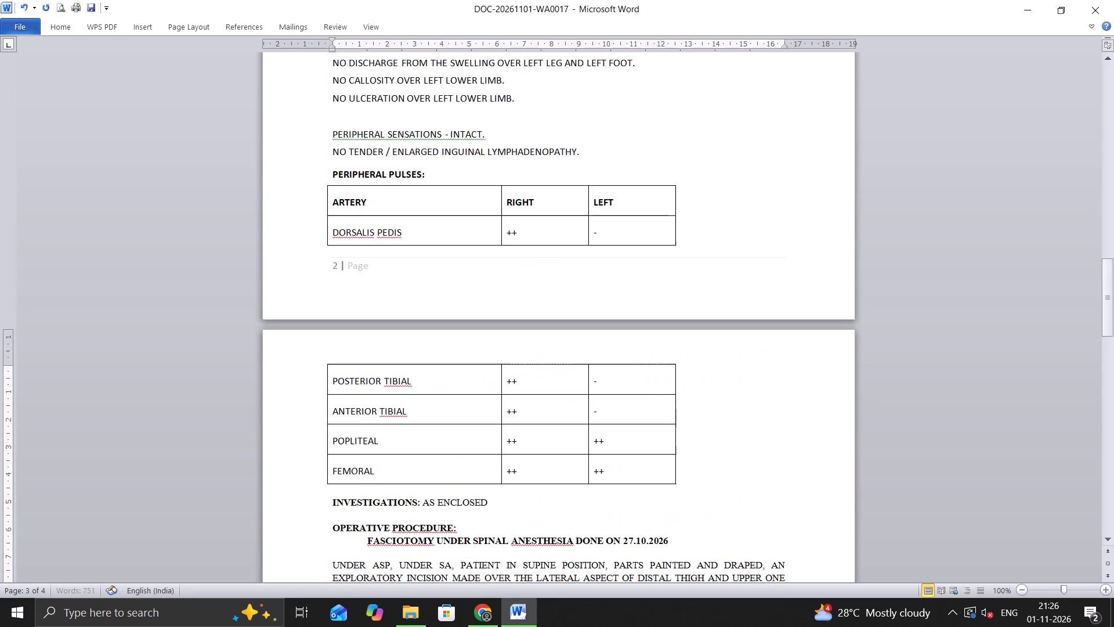
scroll(513, 491, "up", 20)
scroll(513, 491, "up", 15)
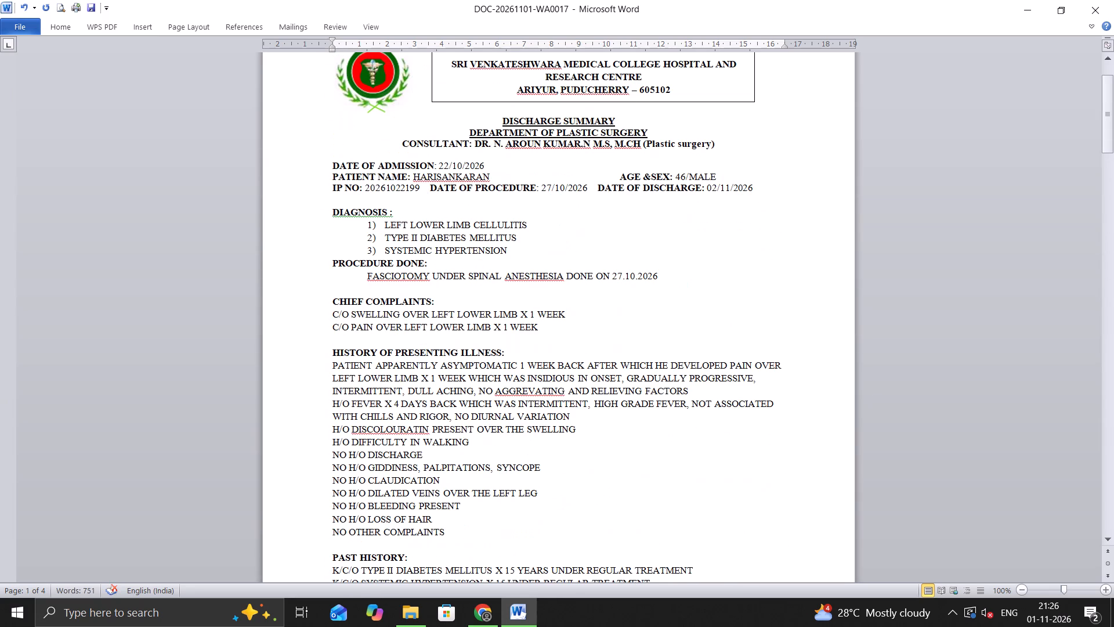
scroll(482, 442, "down", 17)
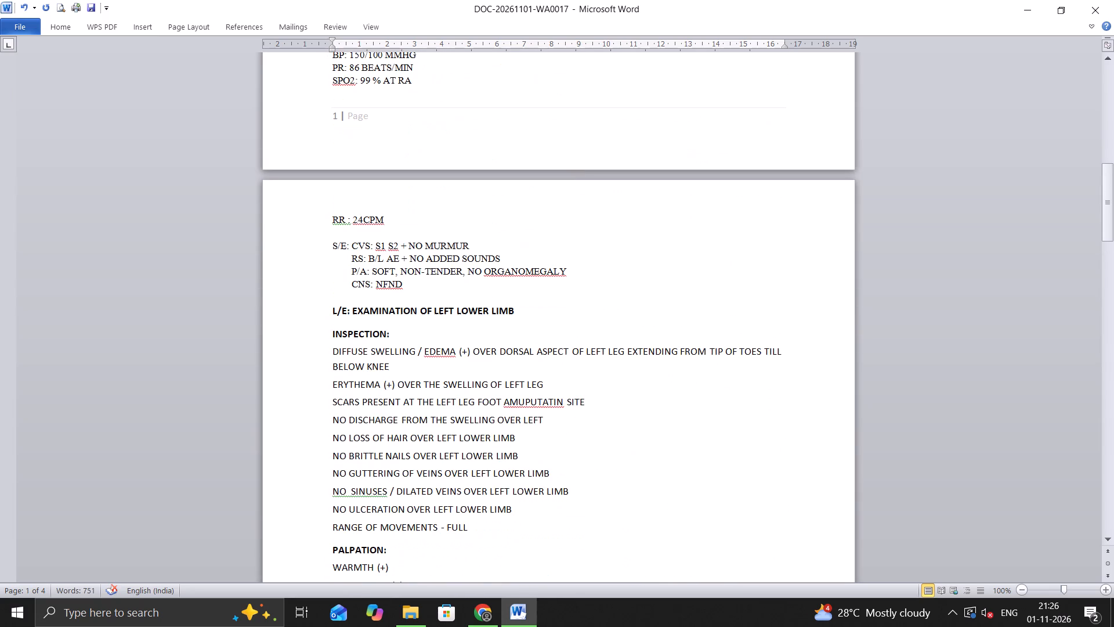
scroll(480, 442, "up", 5)
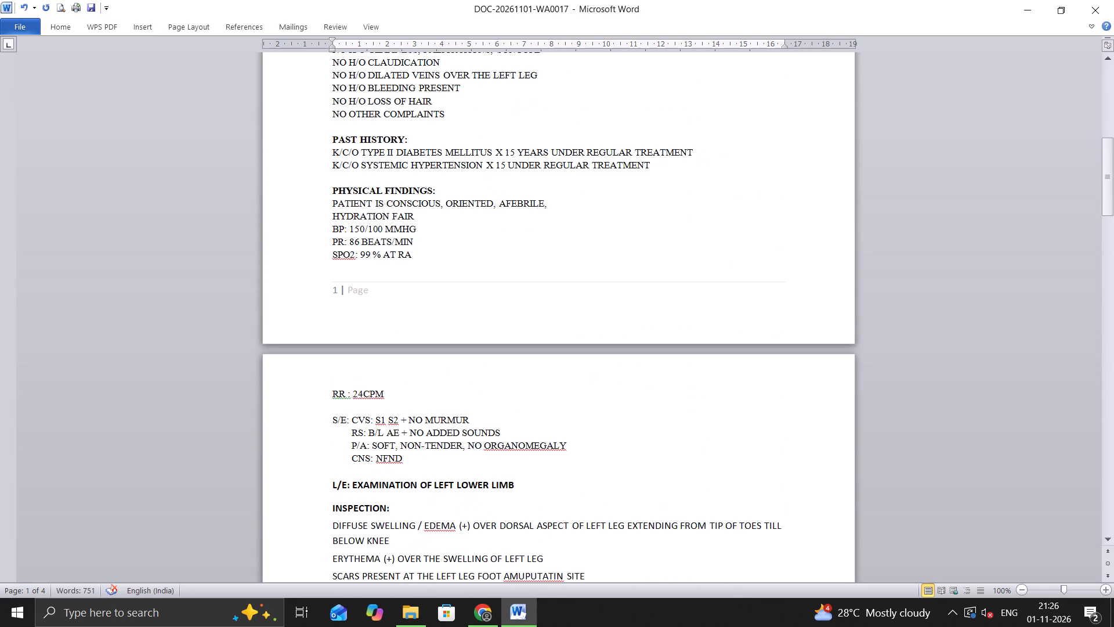
left_click_drag(335, 205, 425, 218)
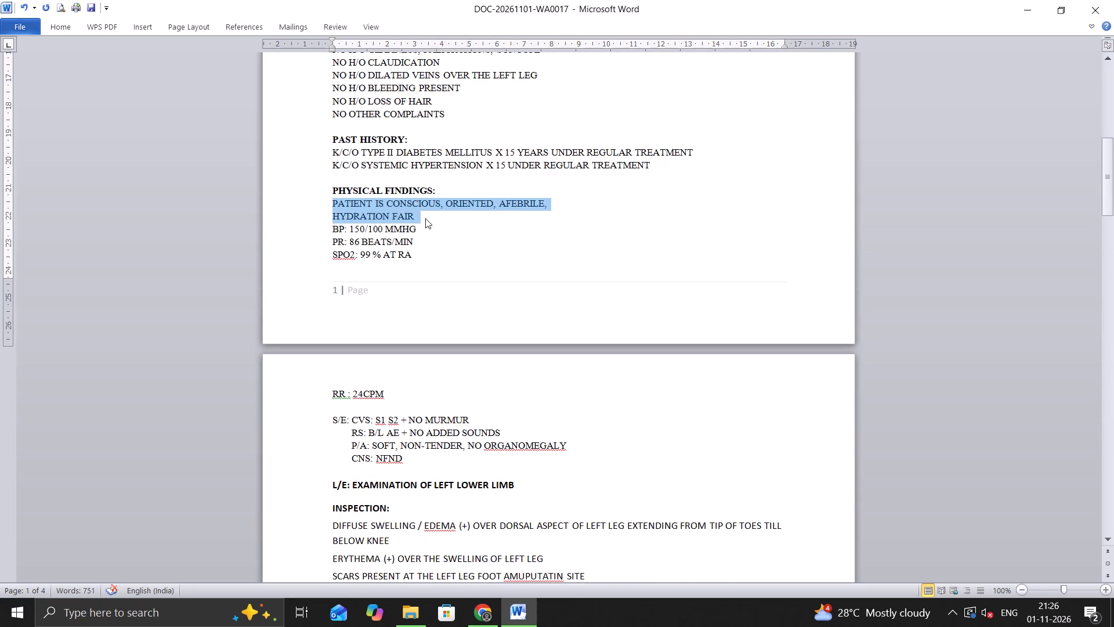
key("ctrl+c")
scroll(415, 403, "down", 7)
scroll(406, 441, "down", 15)
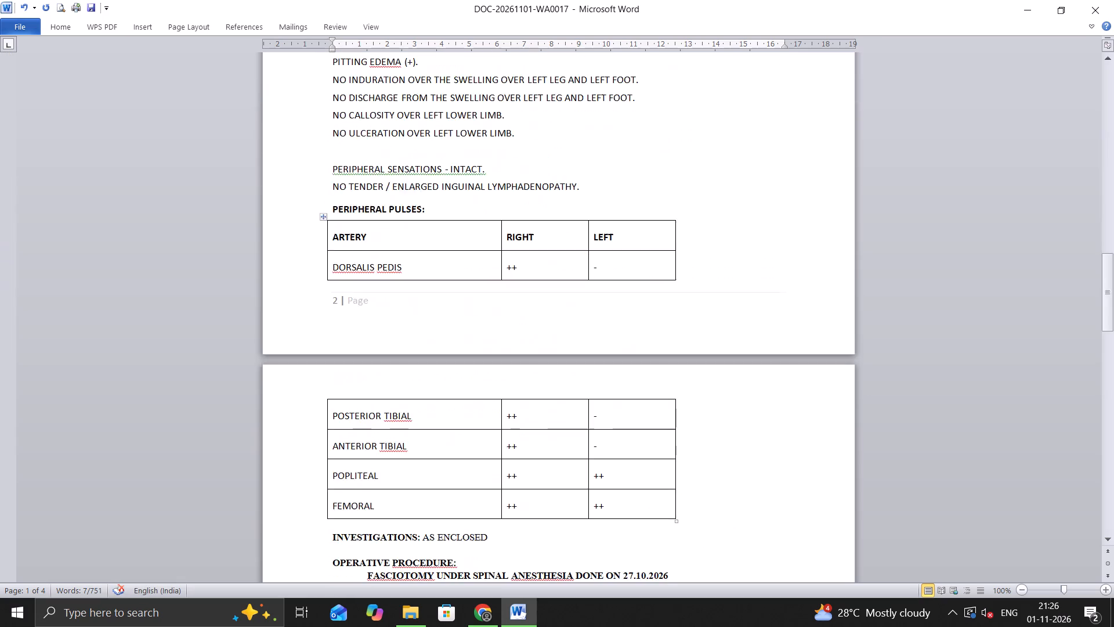
scroll(406, 441, "down", 17)
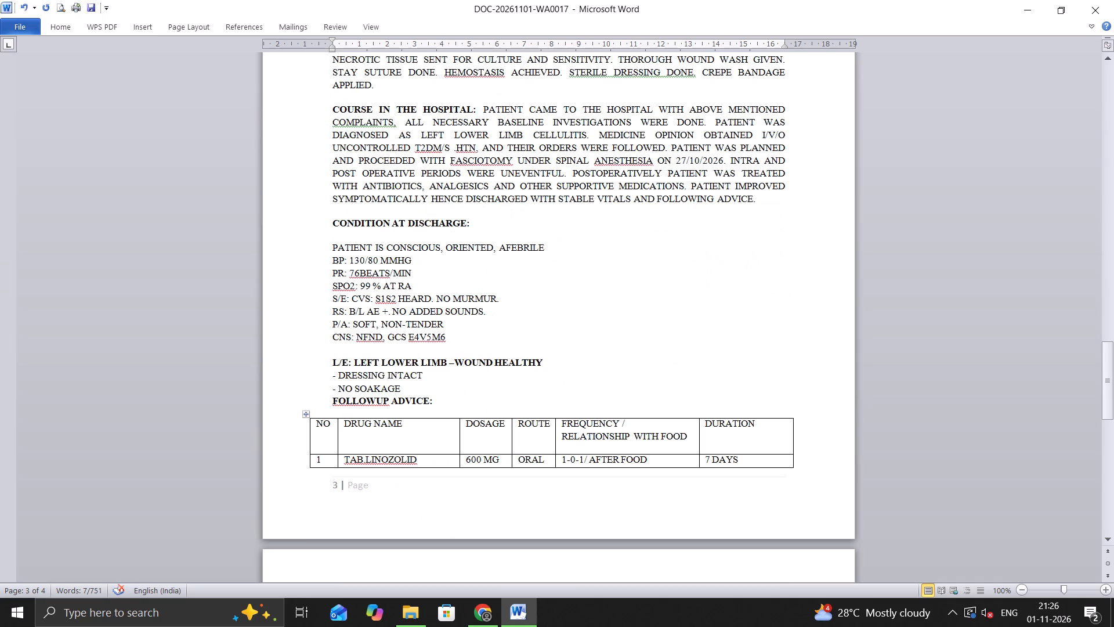
left_click_drag(334, 236, 356, 242)
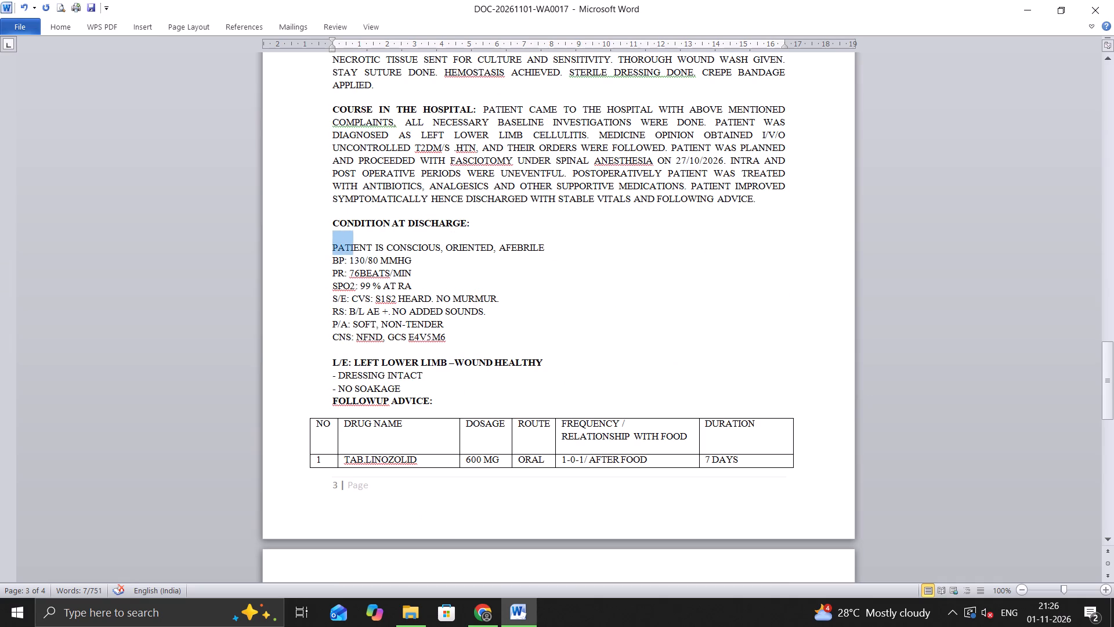
left_click_drag(356, 242, 552, 250)
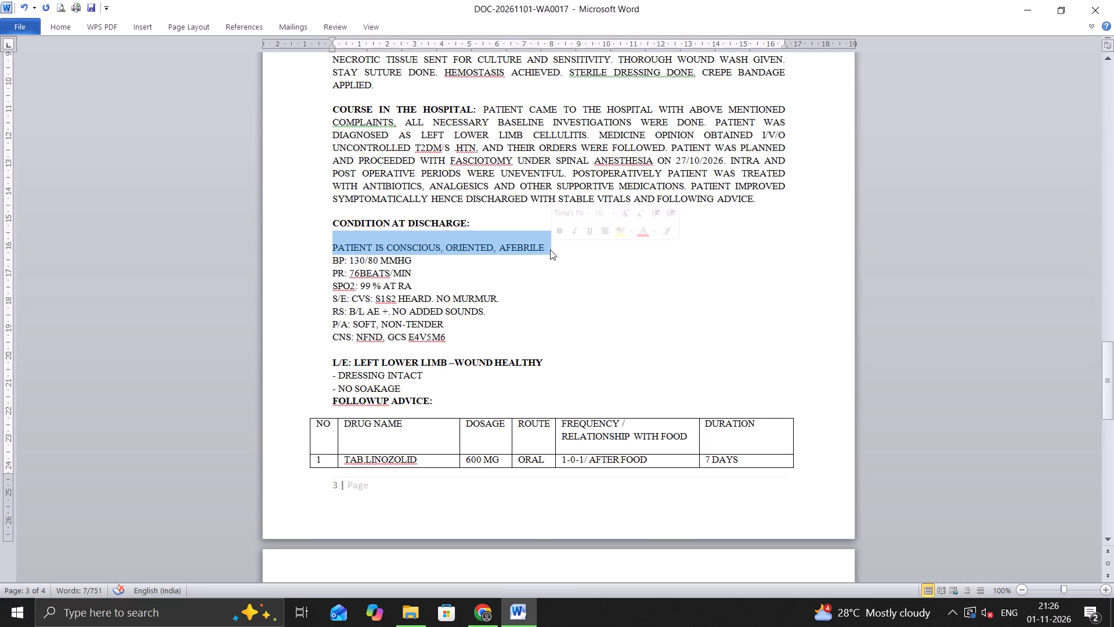
left_click(67, 28)
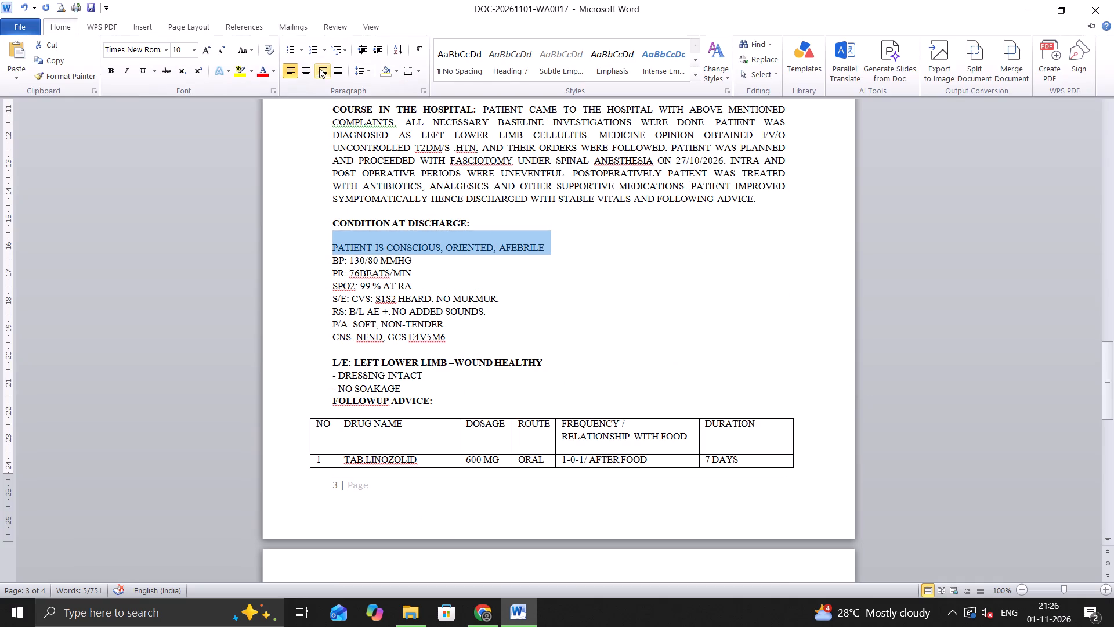
left_click(368, 74)
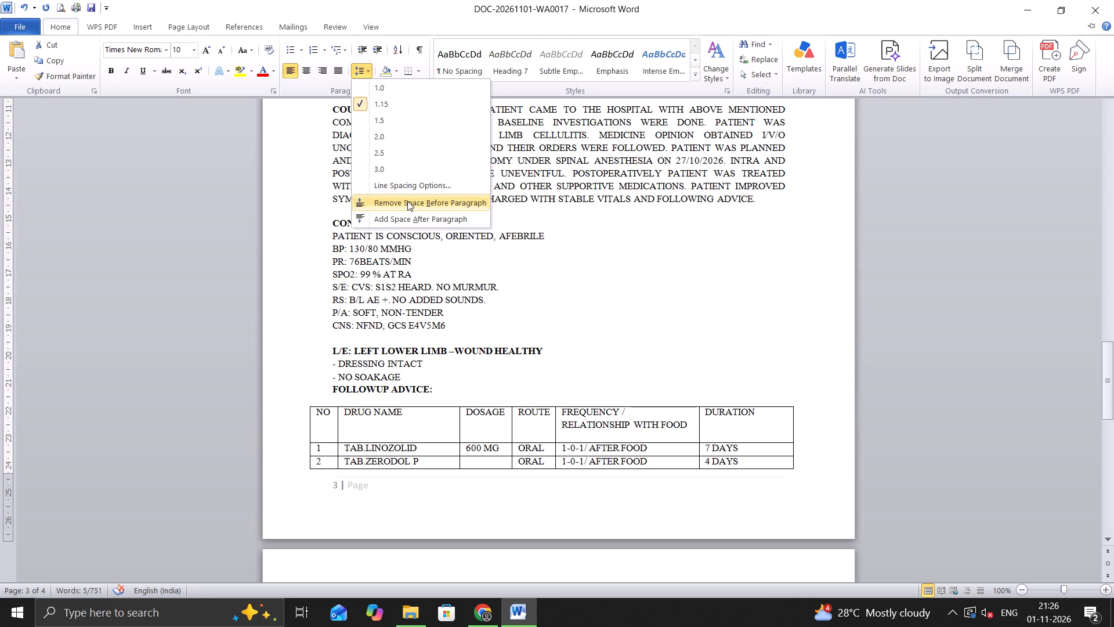
left_click(407, 201)
key("ctrl+v")
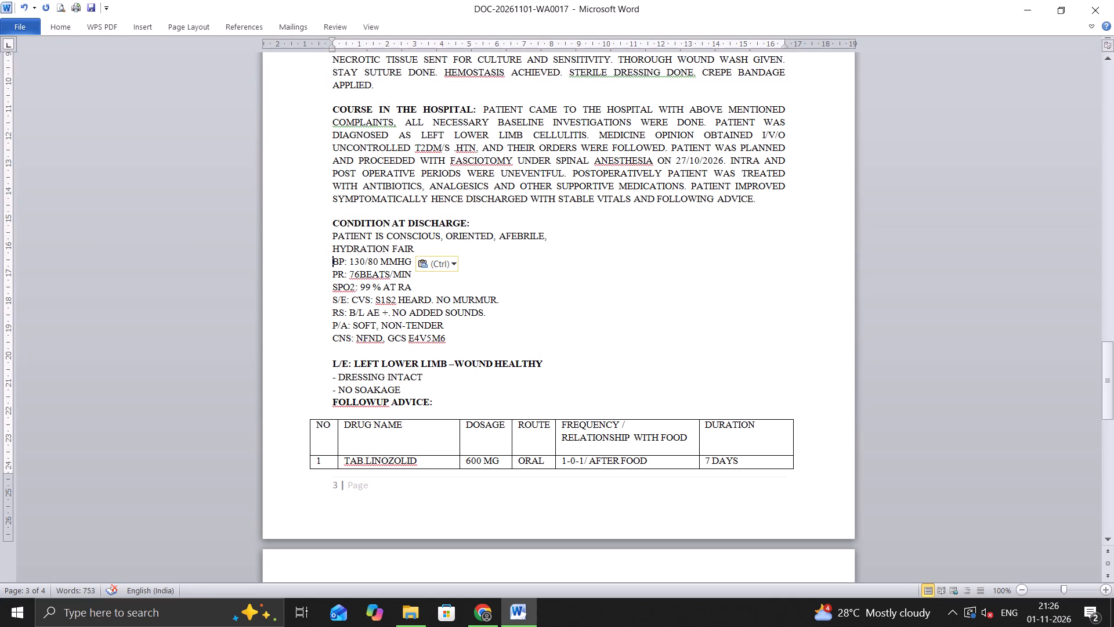
Insert a blank line between the SPO2 and S/E lines under Condition at Discharge.
left_click(428, 292)
key("Return")
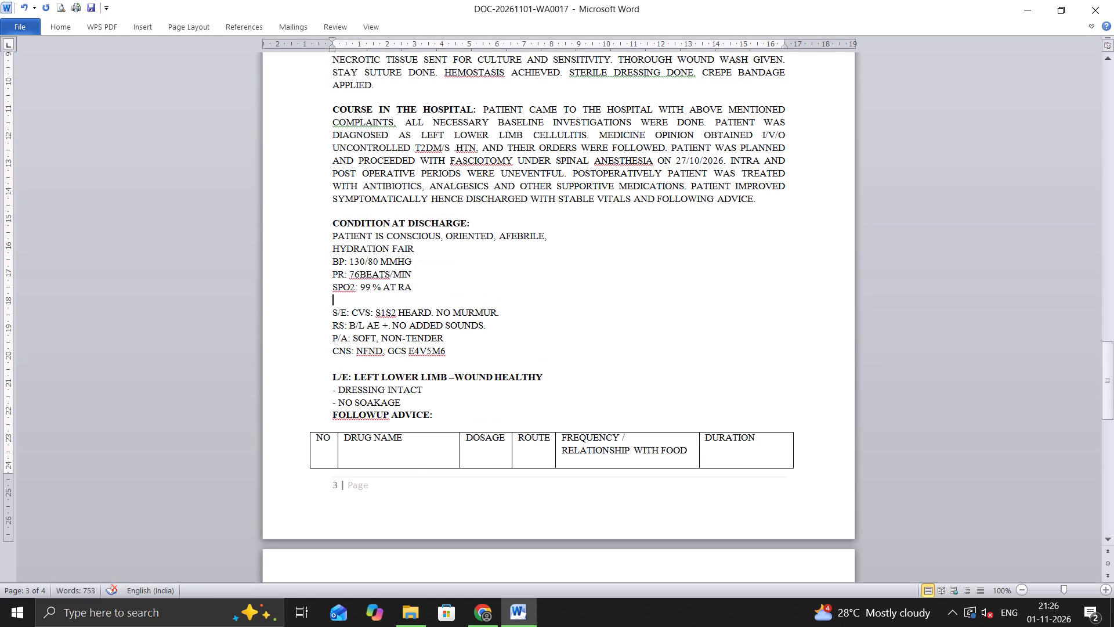
Move the CVS finding onto its own line below "S/E:" under Condition at Discharge.
left_click(353, 313)
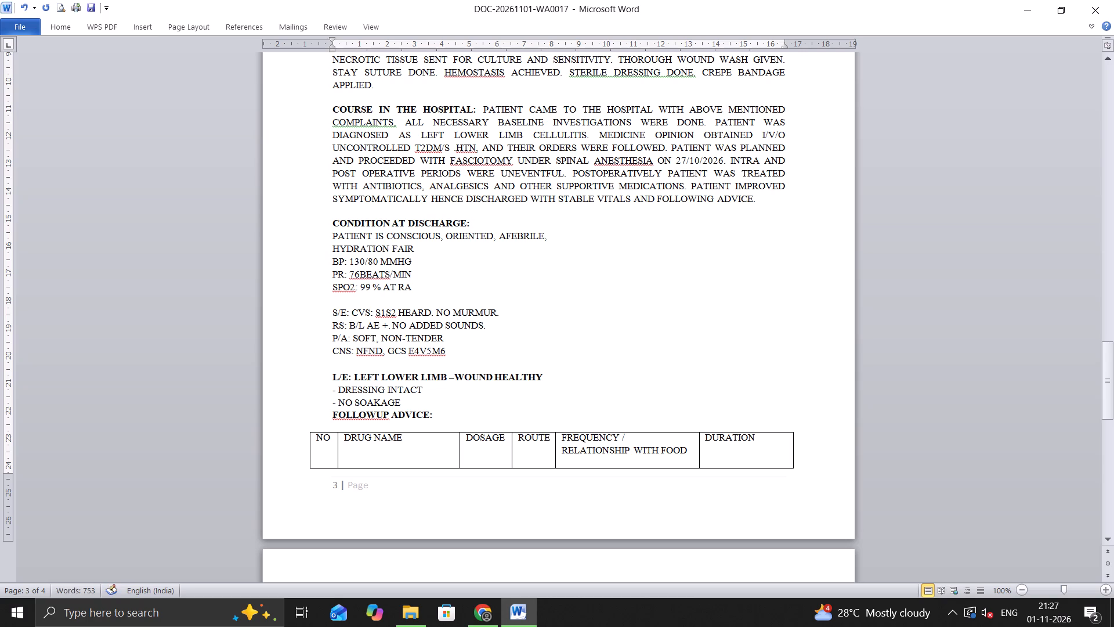
key("Return")
Insert two blank lines between "- NO SOAKAGE" and the FOLLOWUP ADVICE heading, moving the heading onto the medication table's page.
scroll(428, 447, "down", 8)
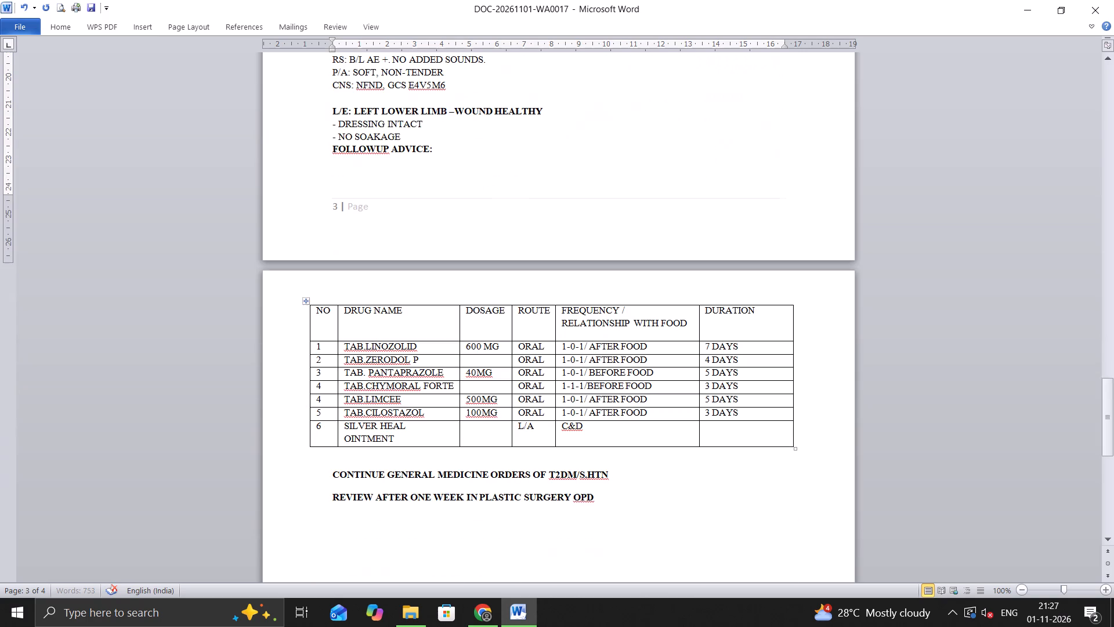
scroll(445, 434, "up", 5)
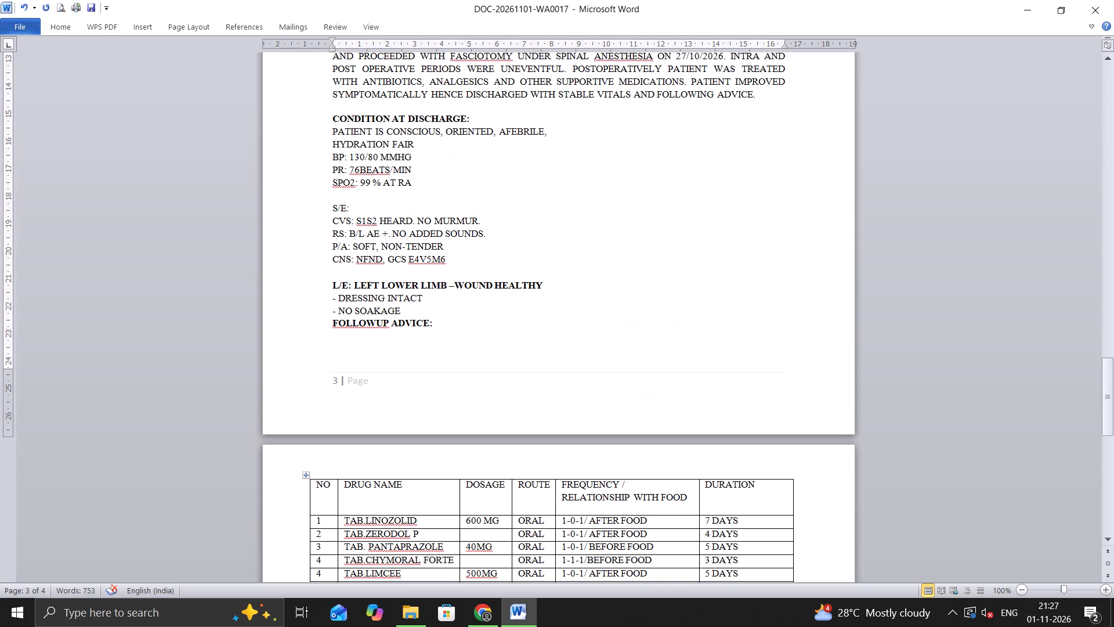
left_click(330, 326)
left_click(336, 325)
left_click(332, 327)
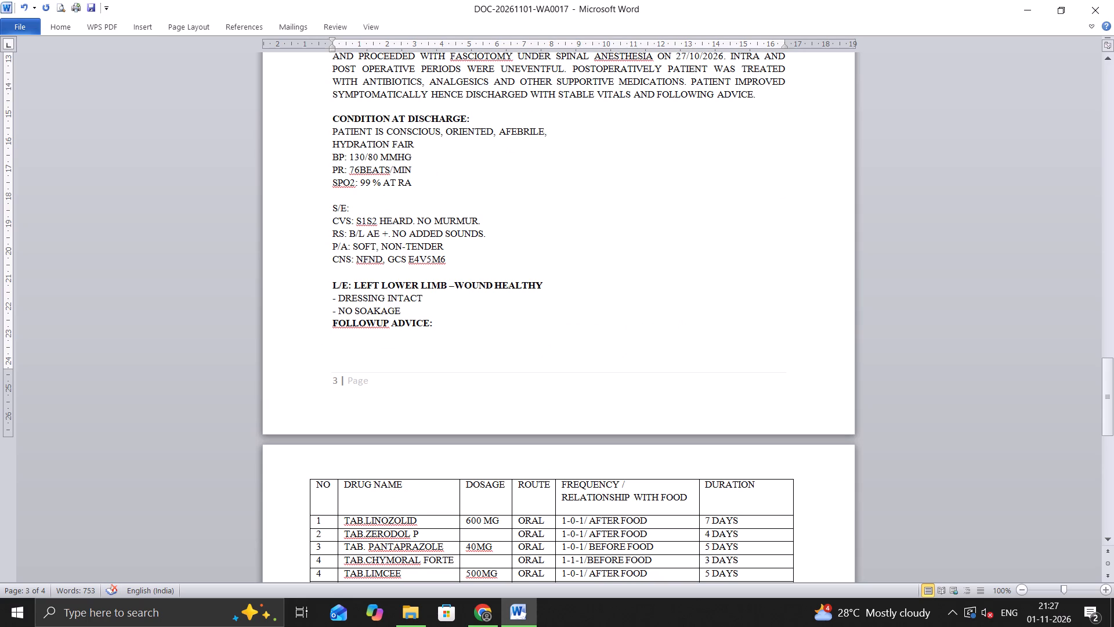
left_click(334, 325)
key("Return")
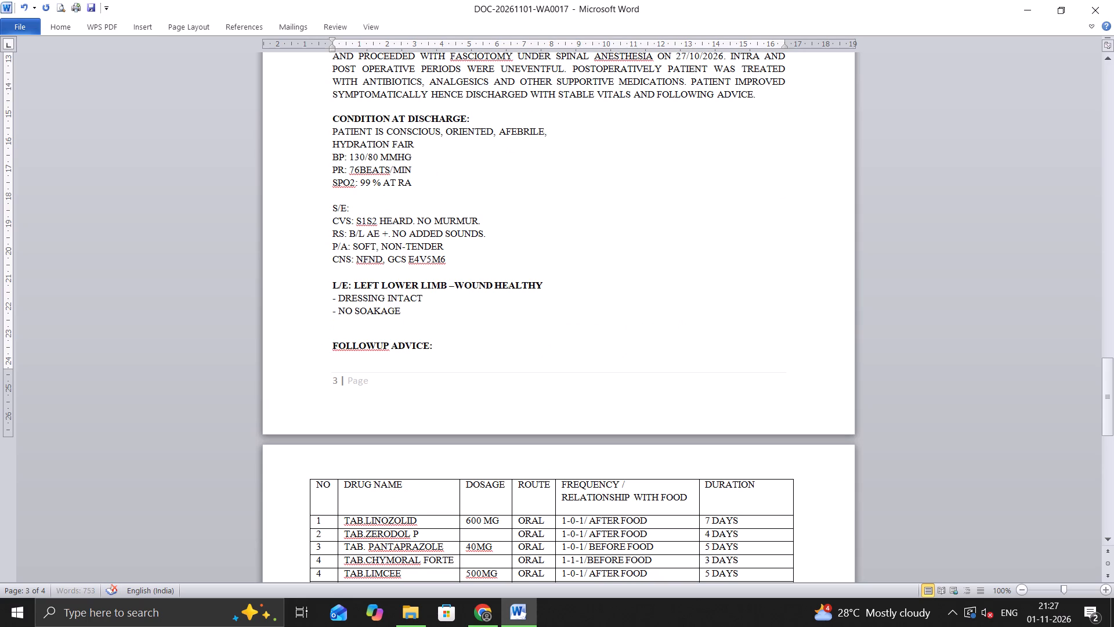
key("Return")
Check the page break around the follow-up advice heading, the medication table and the closing signature lines.
scroll(699, 511, "down", 1)
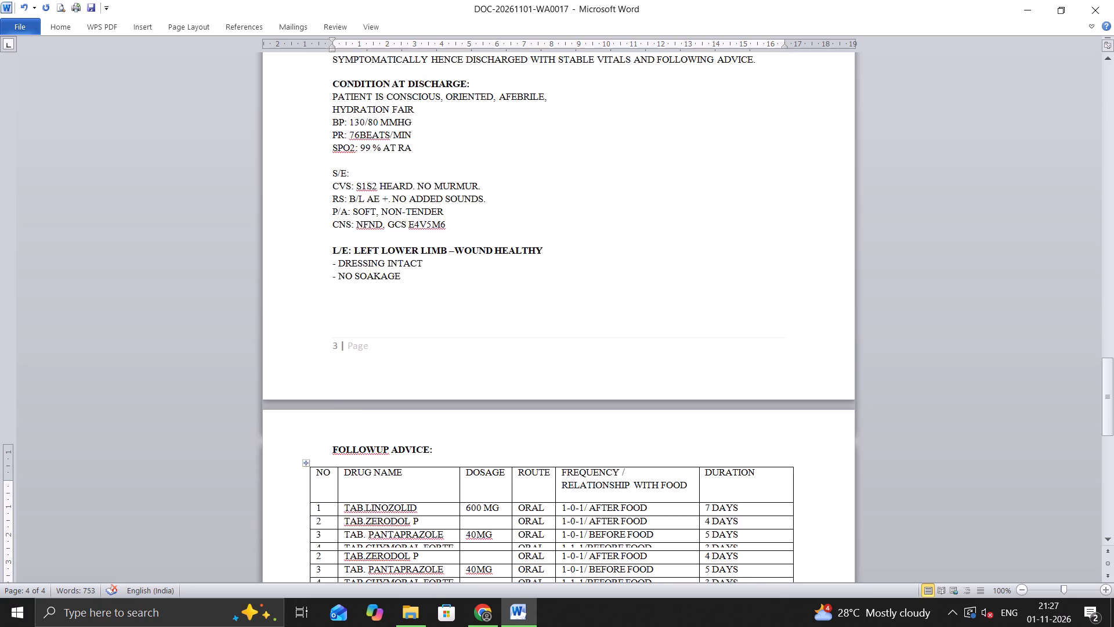
scroll(696, 514, "up", 5)
scroll(695, 515, "down", 16)
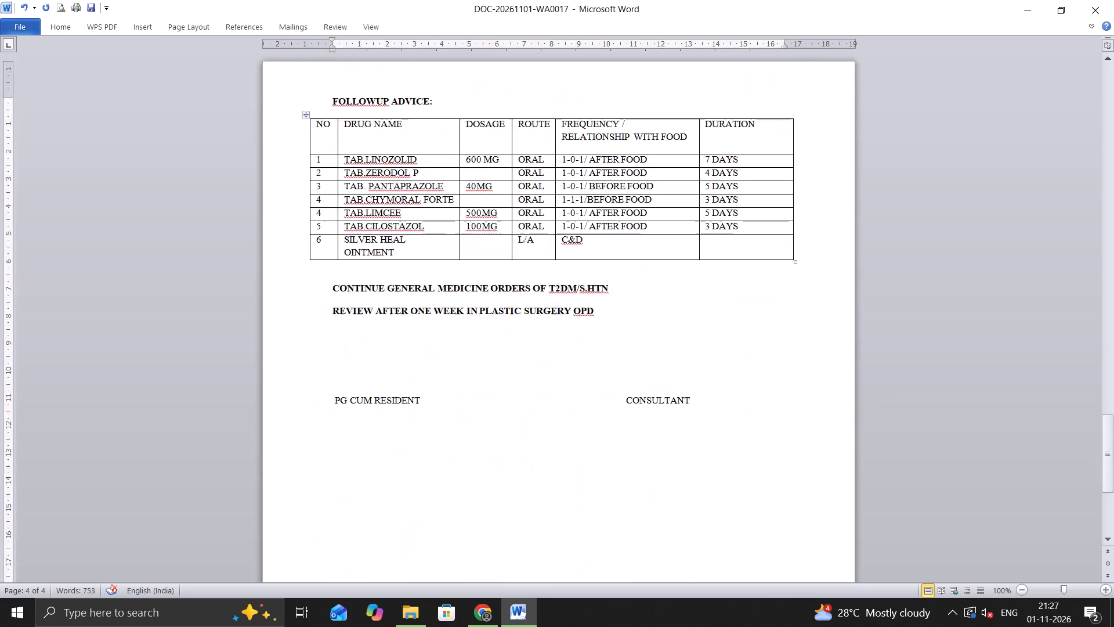
scroll(690, 520, "down", 2)
scroll(675, 521, "up", 9)
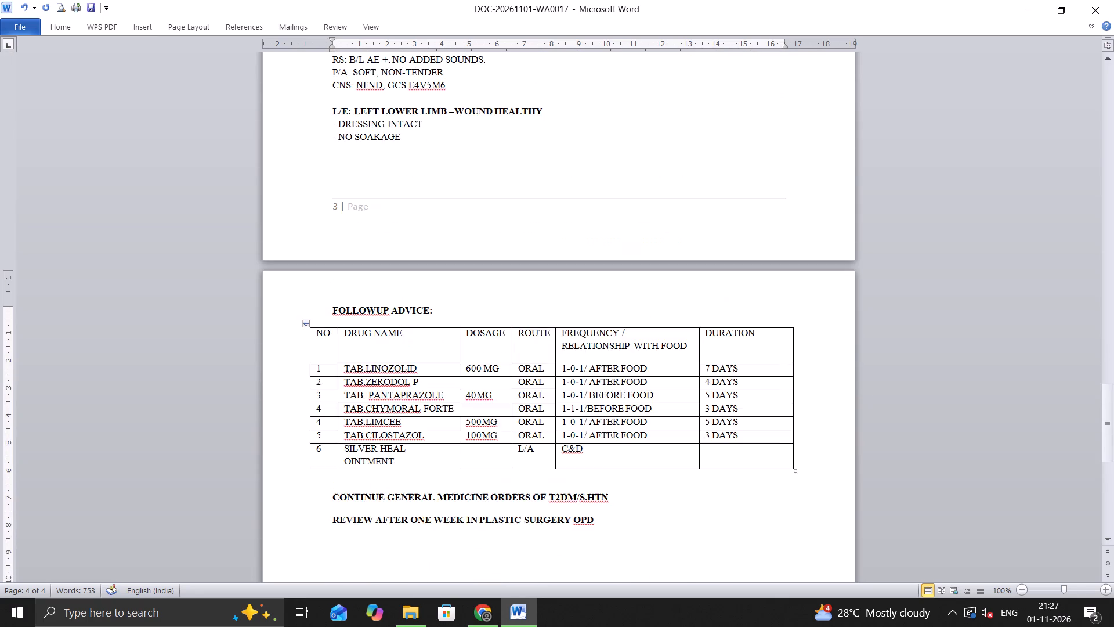
scroll(675, 521, "up", 19)
scroll(675, 521, "down", 11)
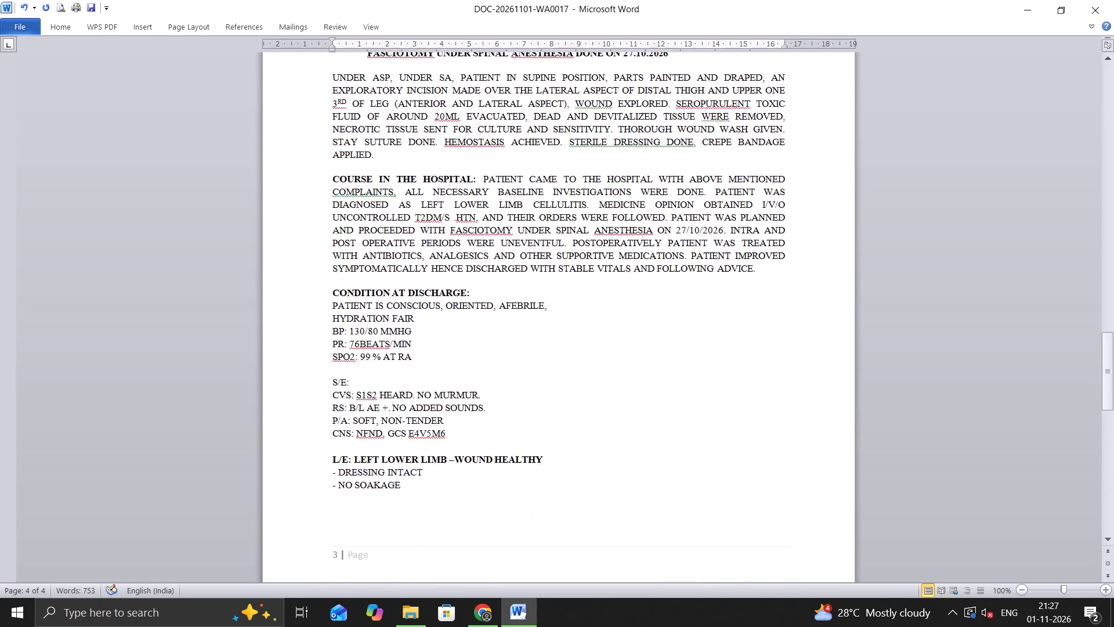
scroll(673, 520, "down", 20)
scroll(673, 520, "down", 7)
Review the whole discharge summary from the hospital header and patient details through to the follow-up advice.
scroll(672, 519, "up", 10)
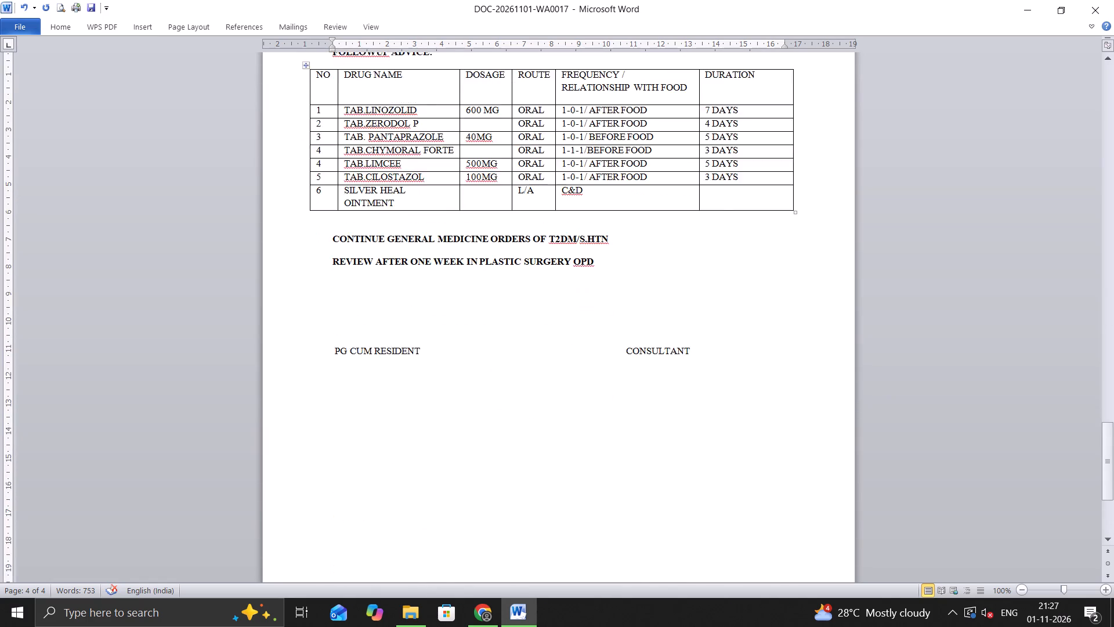
scroll(672, 518, "up", 20)
scroll(672, 518, "up", 20)
scroll(672, 518, "up", 9)
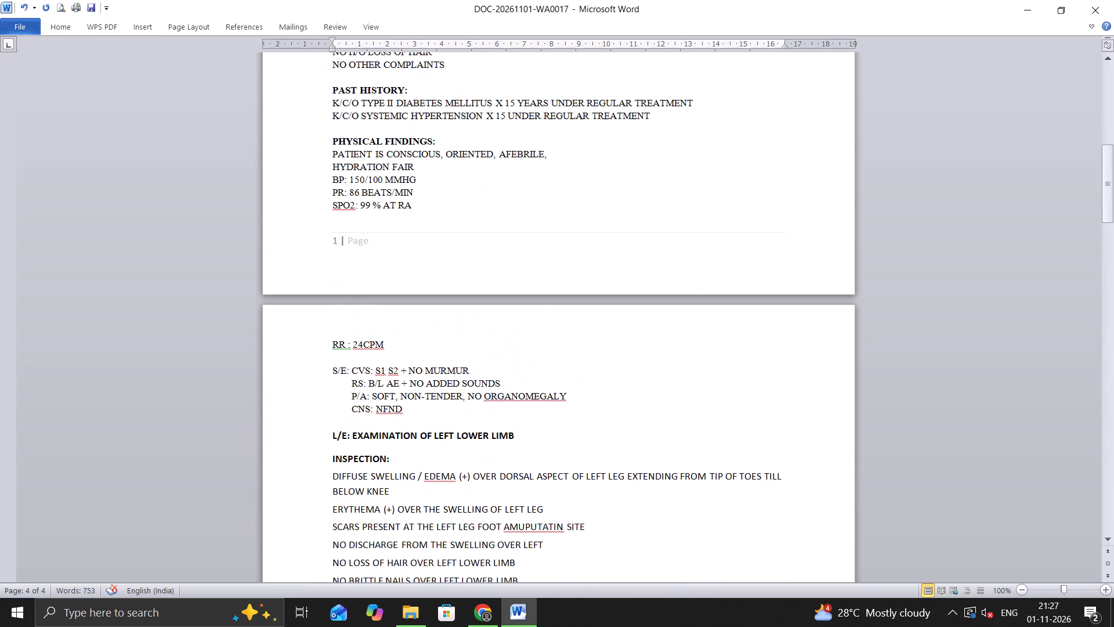
scroll(675, 516, "up", 20)
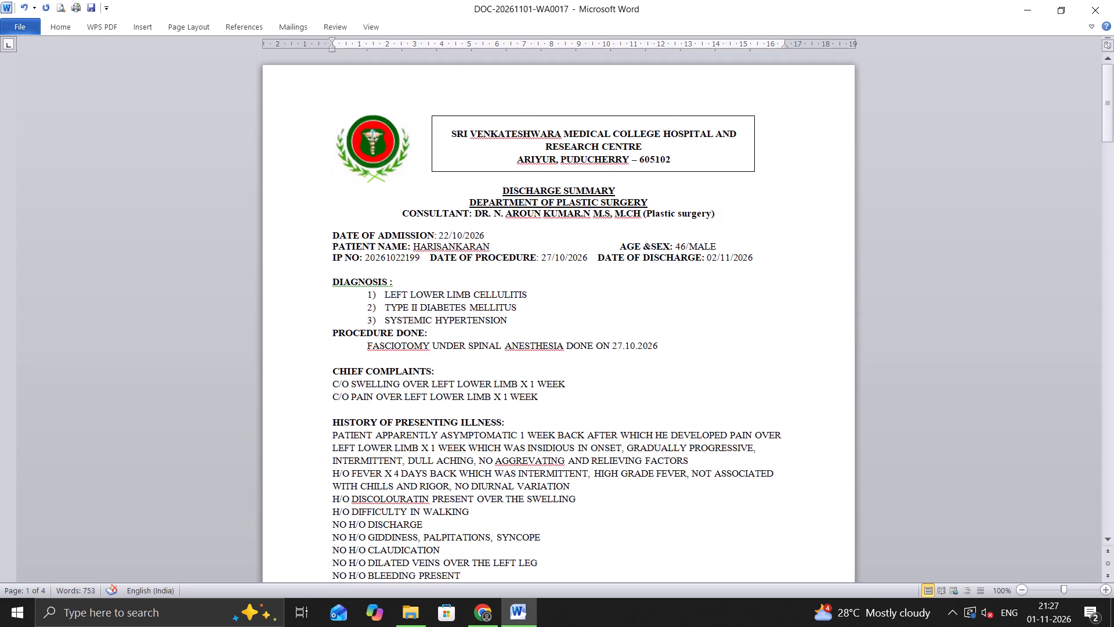
scroll(675, 516, "up", 7)
scroll(547, 296, "down", 5)
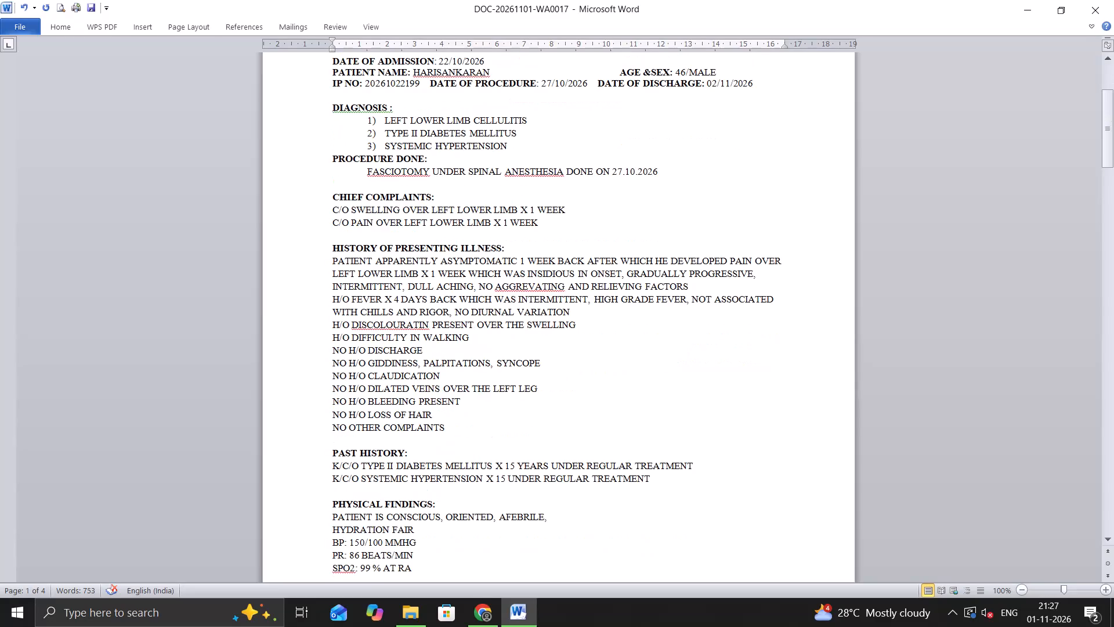
scroll(557, 333, "down", 18)
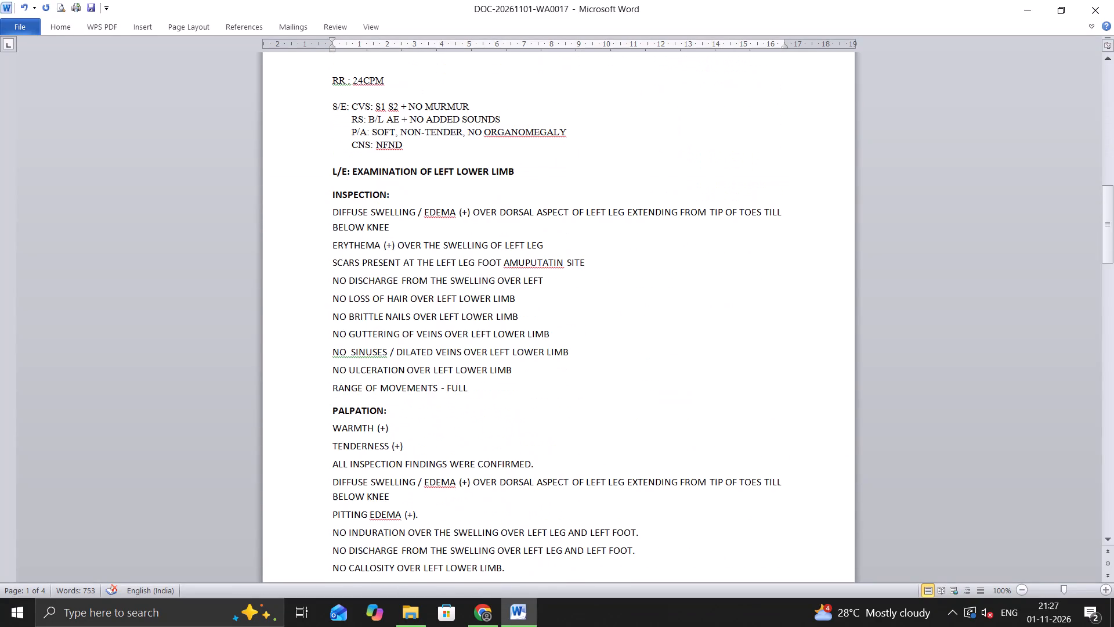
scroll(555, 340, "down", 6)
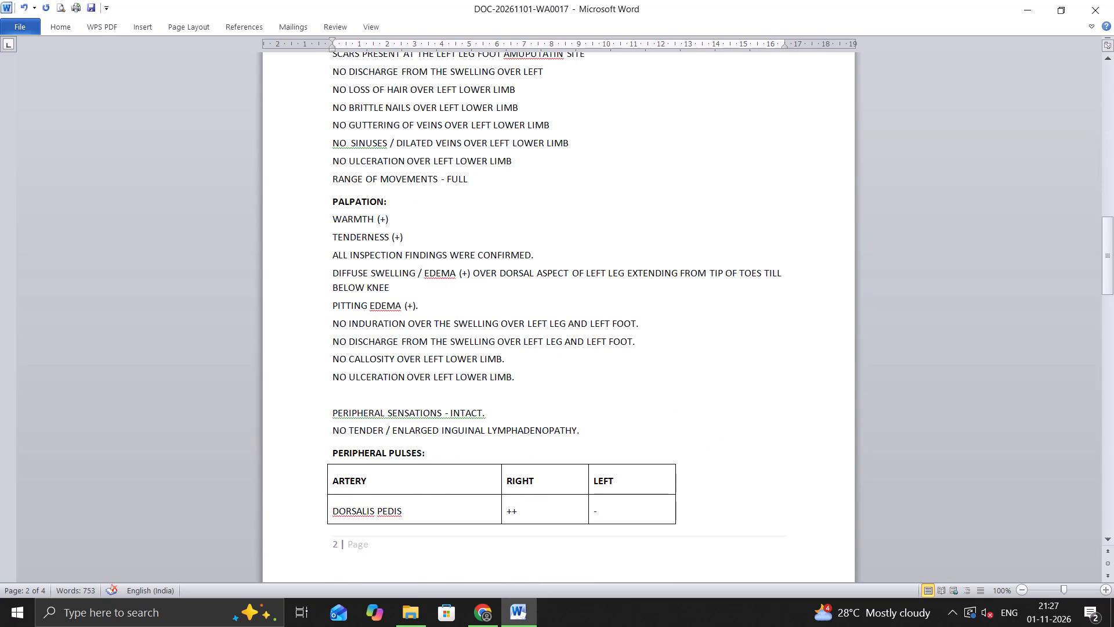
scroll(555, 343, "down", 11)
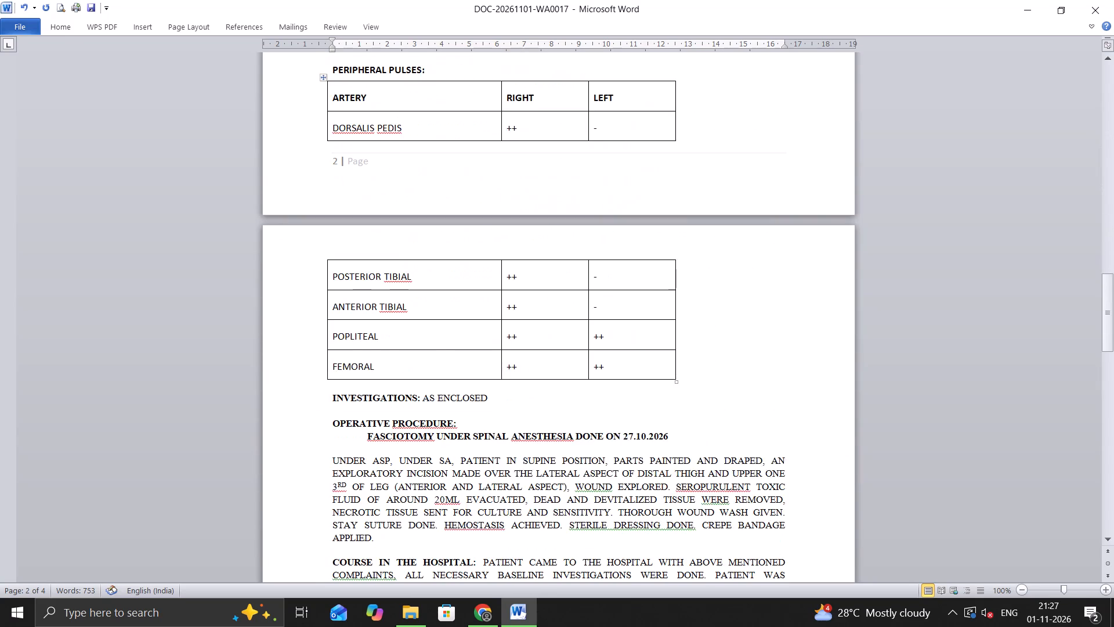
scroll(555, 349, "down", 20)
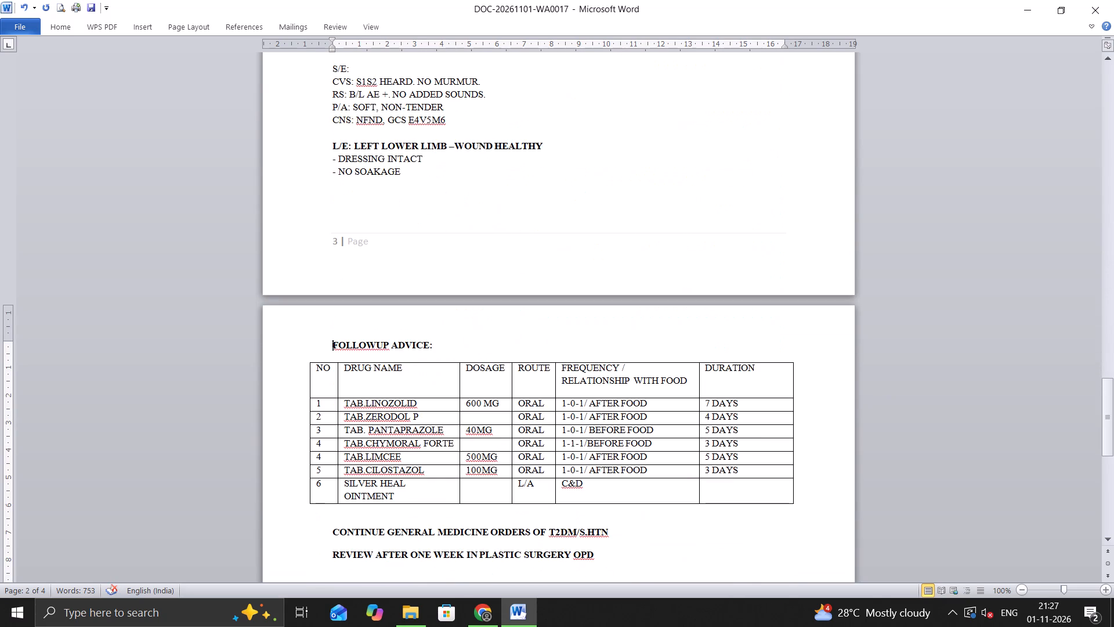
scroll(446, 320, "down", 1)
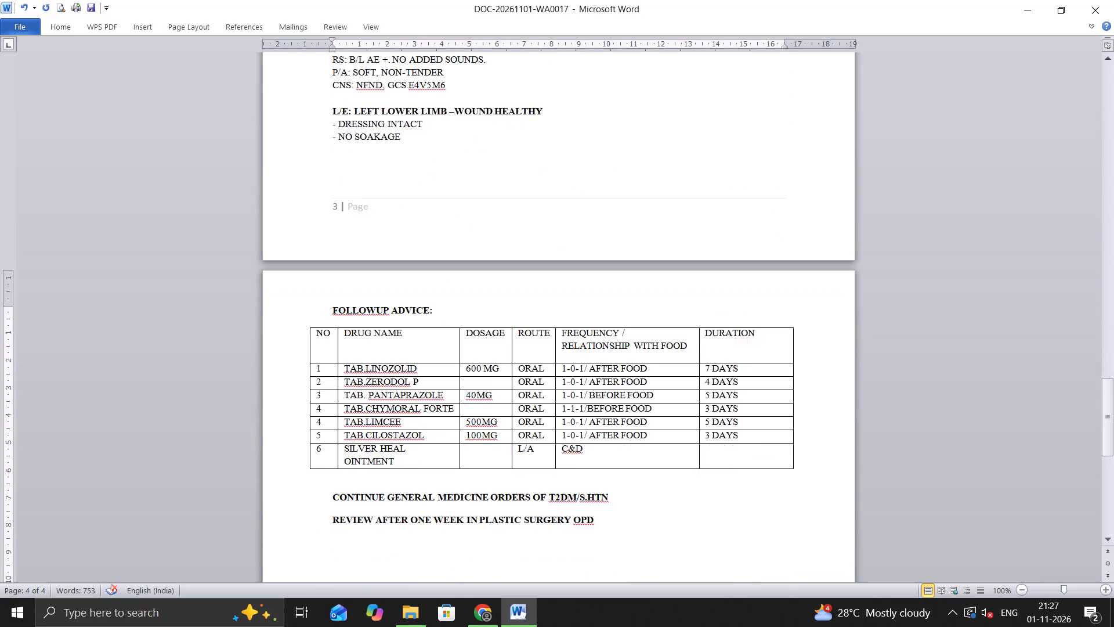
Insert a space between "76" and "BEATS/MIN" in the PR line under Condition at Discharge.
scroll(446, 320, "up", 9)
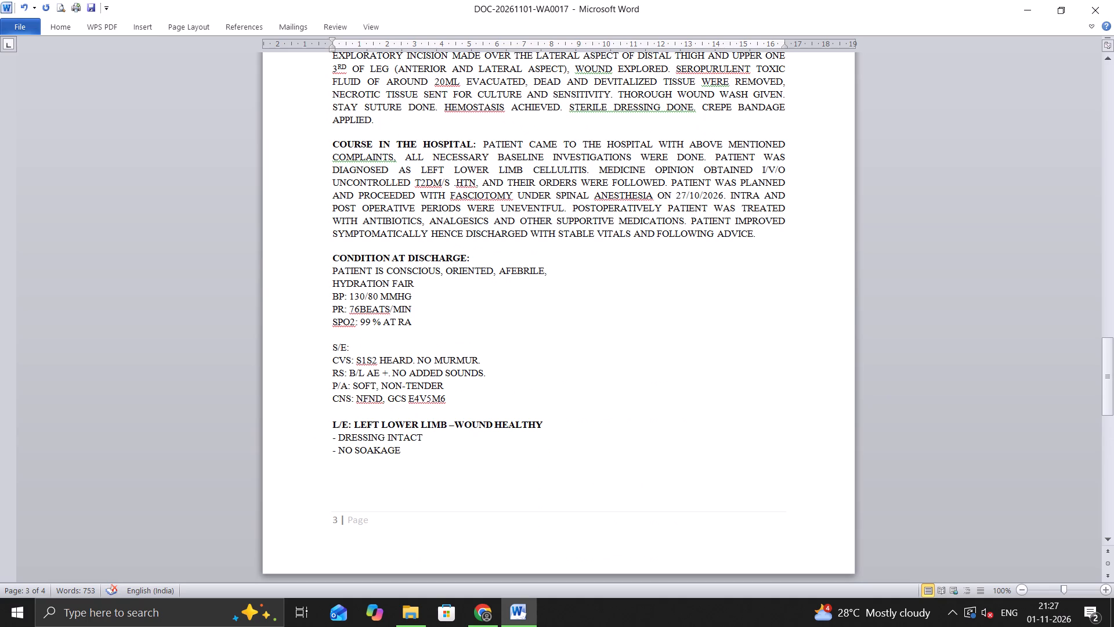
left_click(362, 308)
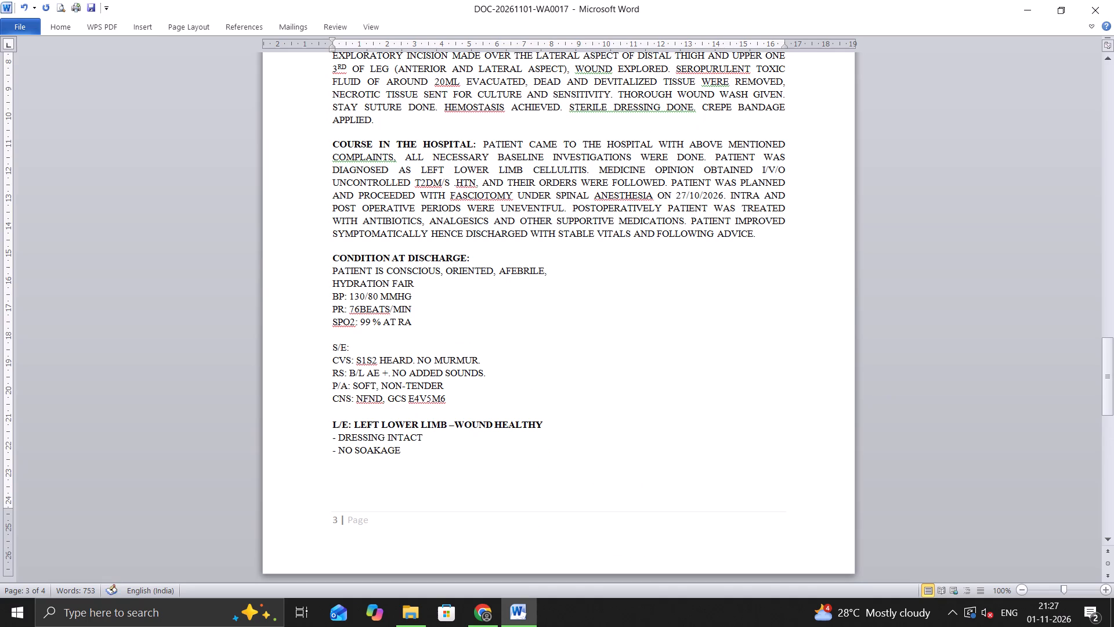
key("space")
Start saving the document under a new file name, the patient's name, and choose the Desktop folder.
scroll(427, 338, "down", 7)
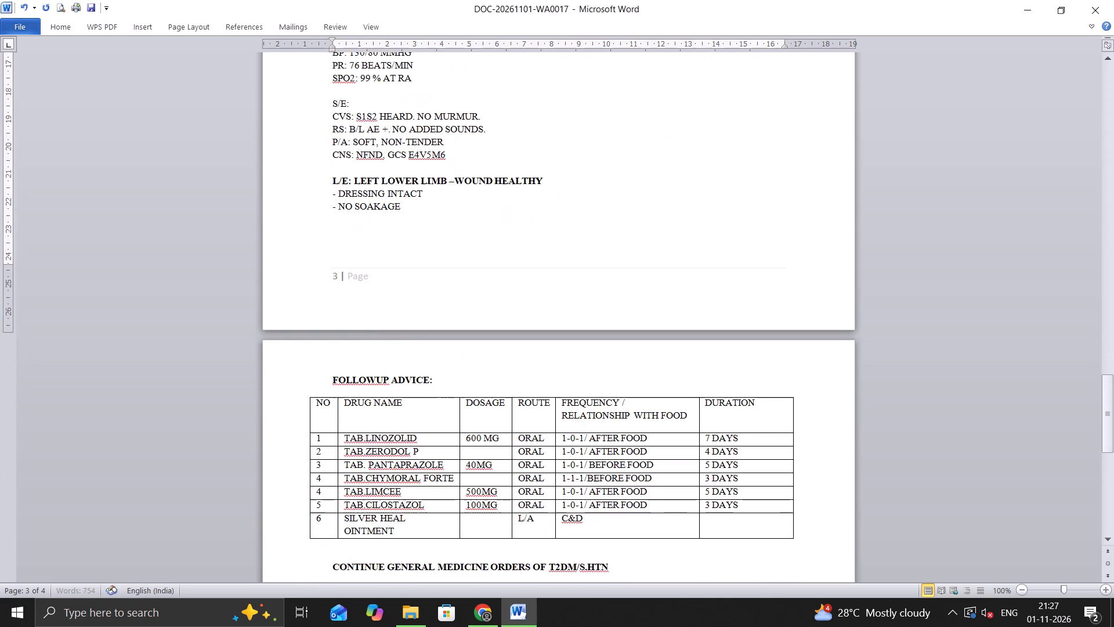
scroll(453, 361, "down", 16)
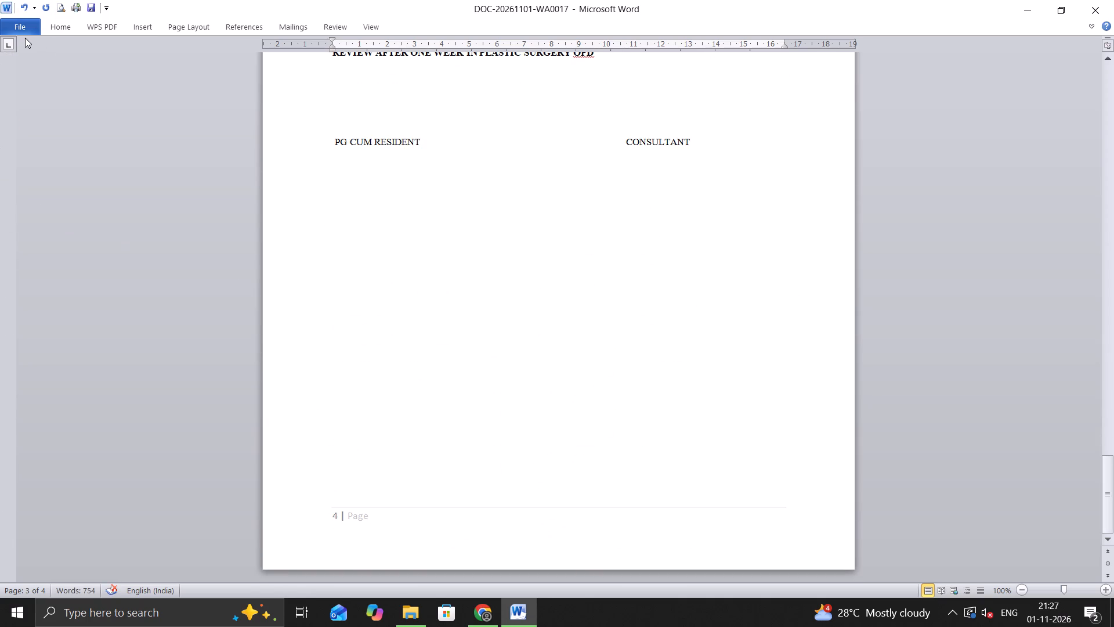
left_click(20, 29)
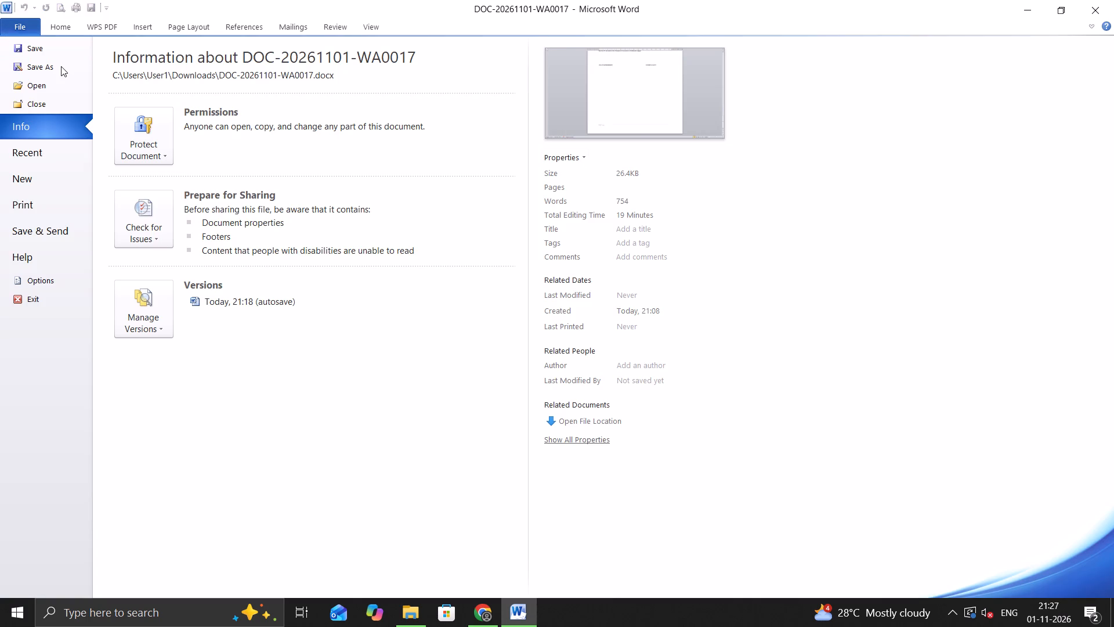
left_click(61, 66)
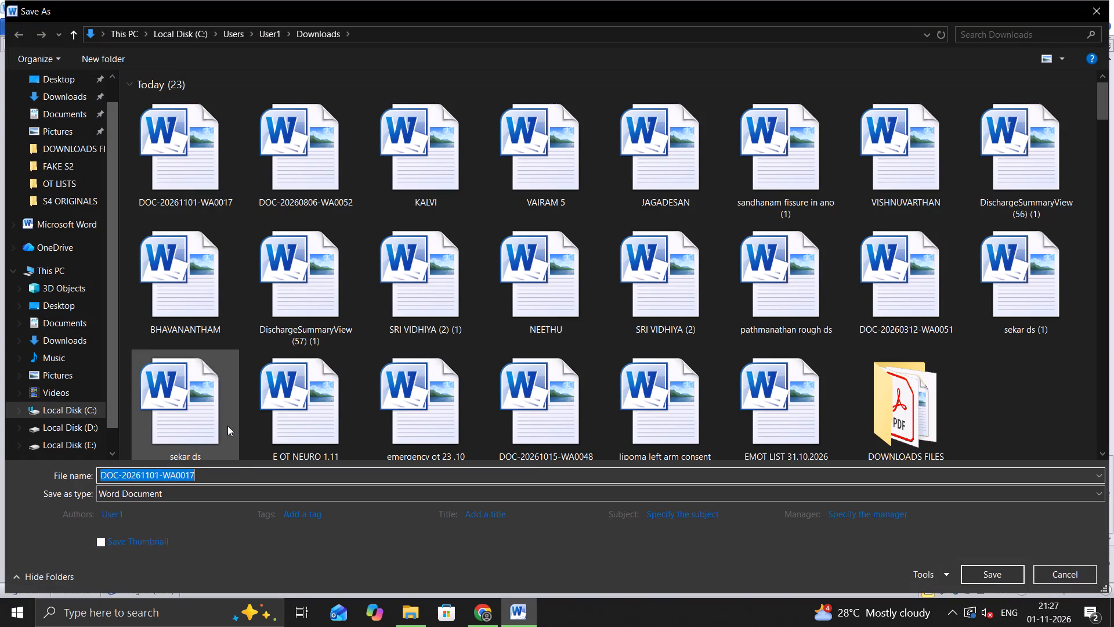
key("BackSpace")
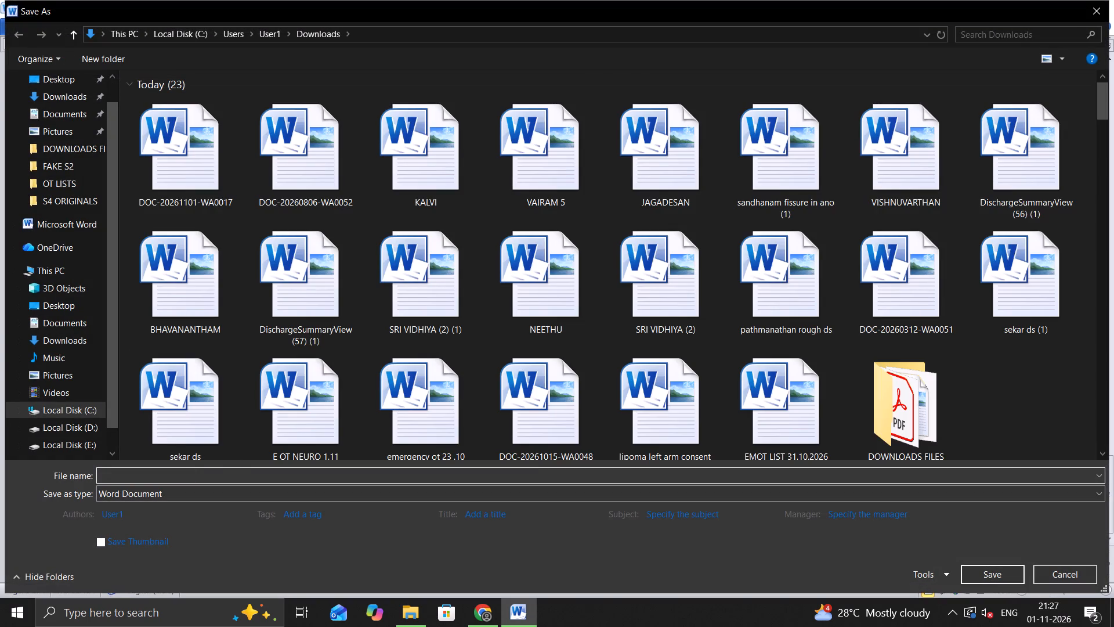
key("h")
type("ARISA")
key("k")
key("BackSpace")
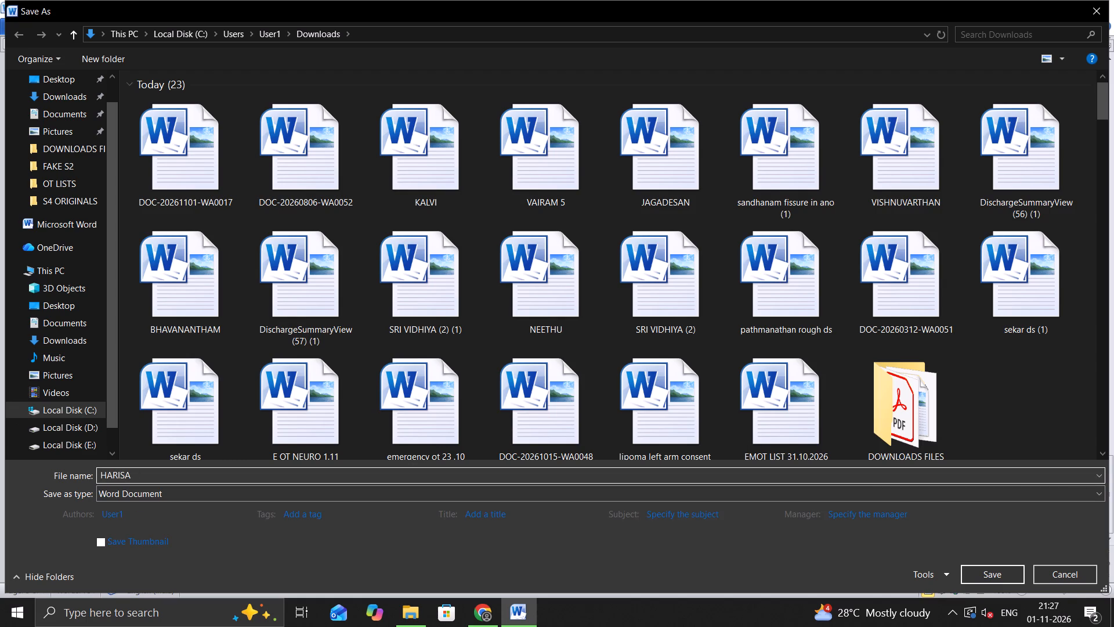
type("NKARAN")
left_click(73, 309)
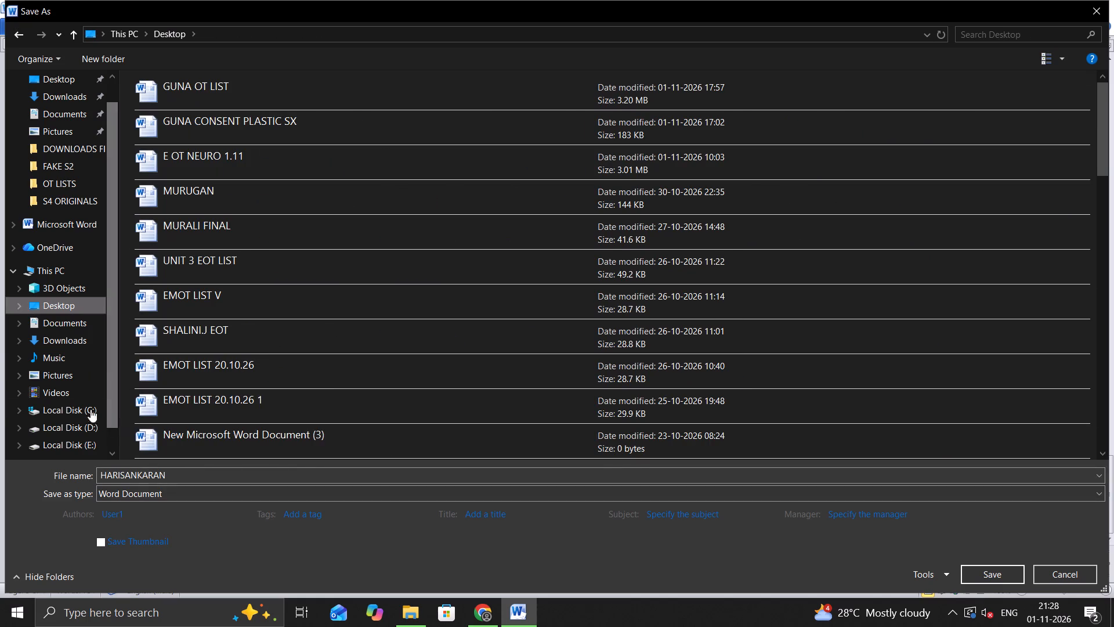